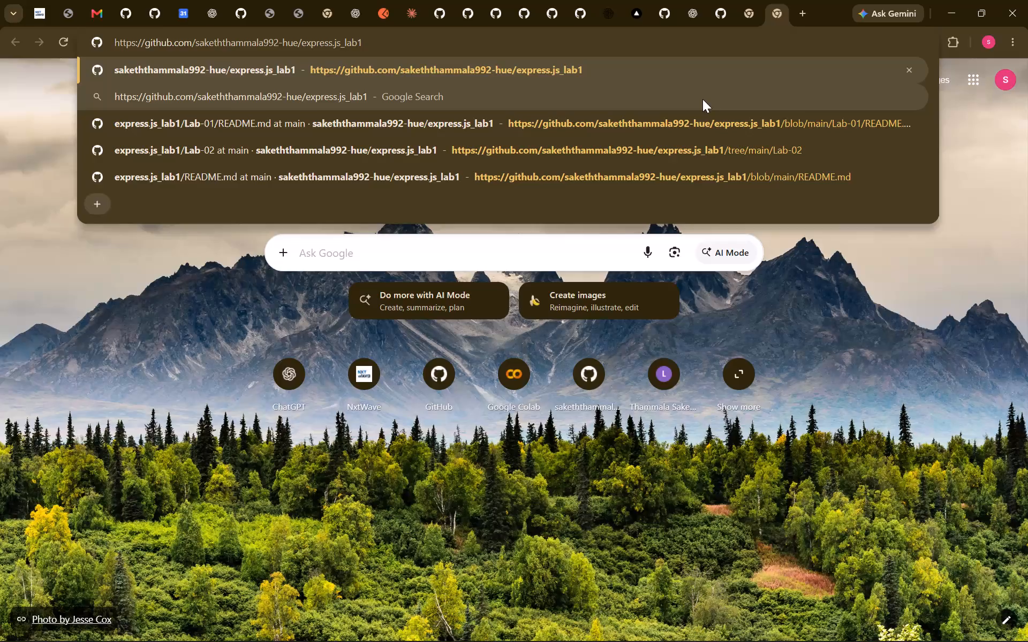
Open the README.md in the Lab-02 folder of the express.js_lab1 repository for editing.
{"action": "key", "text": "Return"}
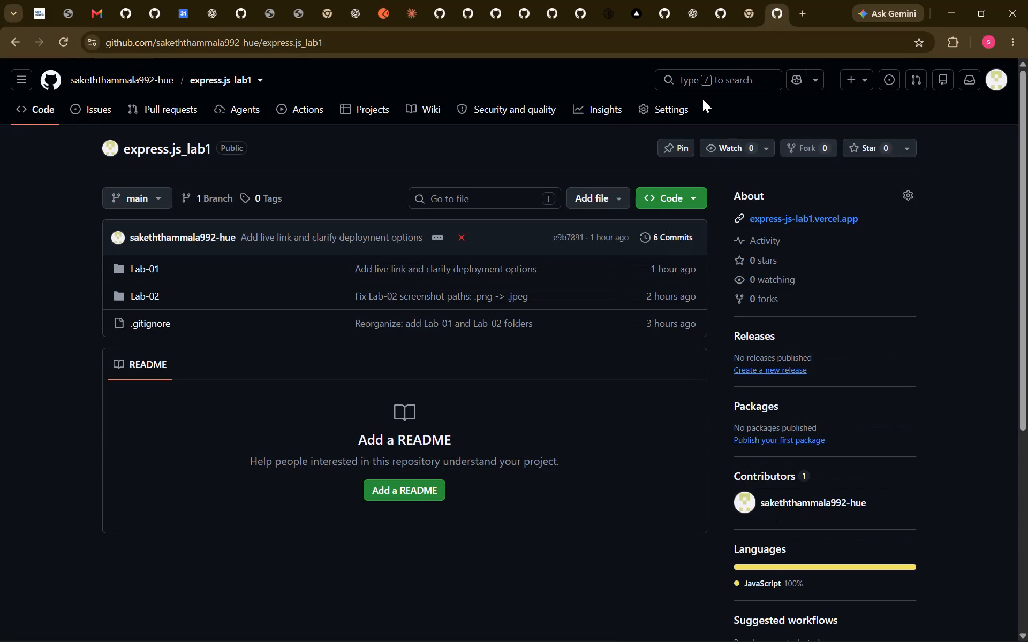
{"action": "left_click", "coordinate": [133, 294]}
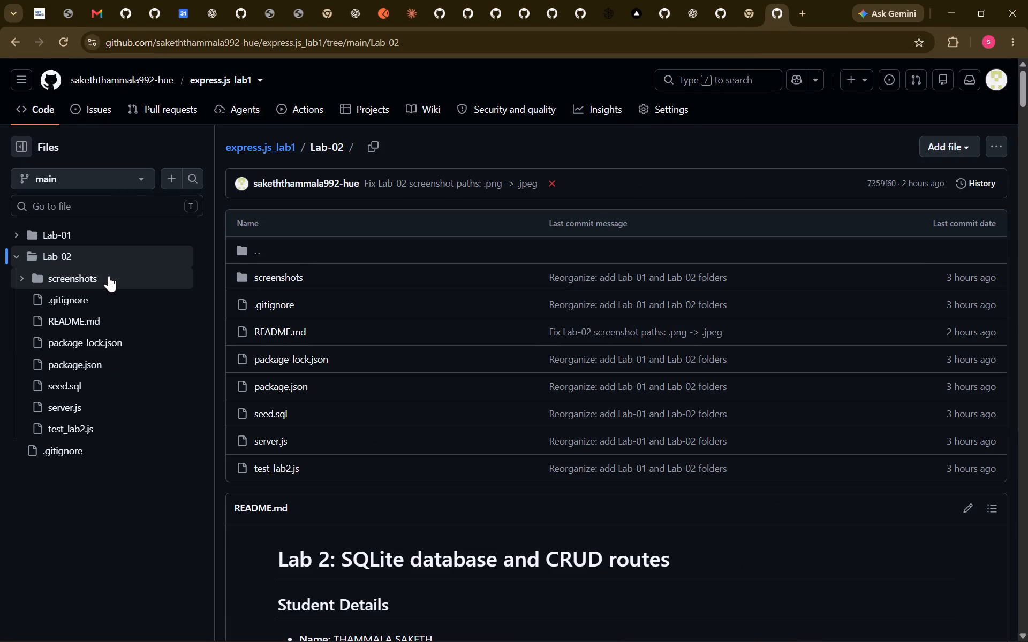
{"action": "scroll", "coordinate": [477, 408], "scroll_direction": "down", "scroll_amount": 2}
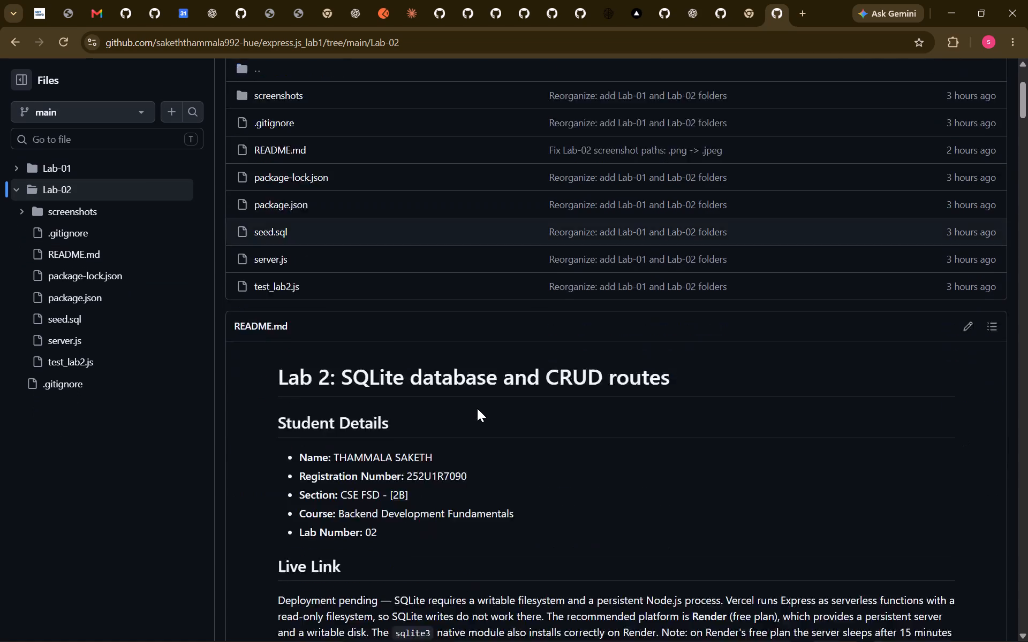
{"action": "scroll", "coordinate": [477, 408], "scroll_direction": "down", "scroll_amount": 3}
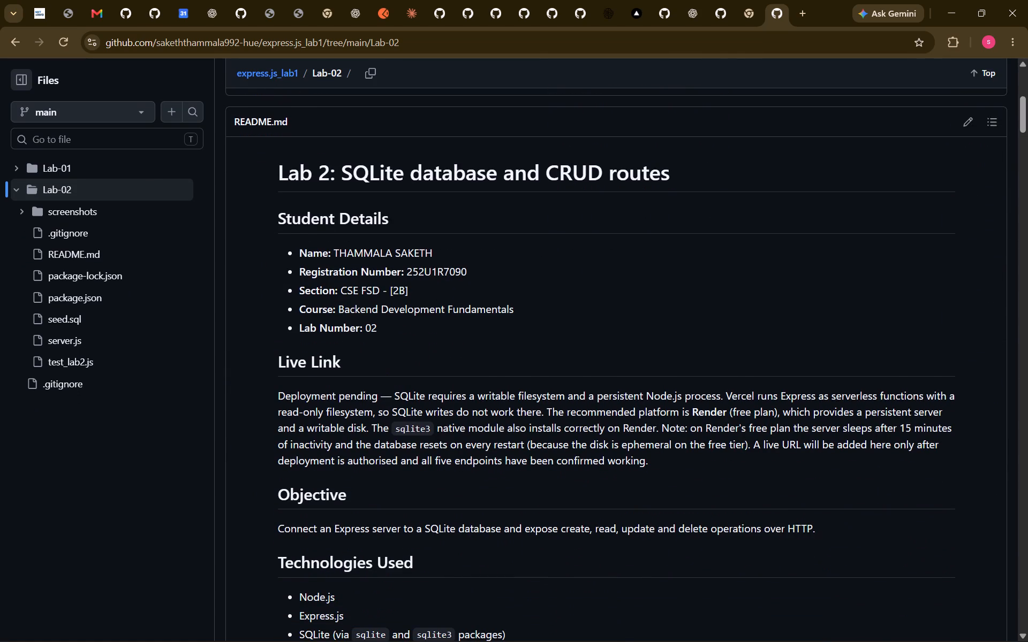
{"action": "scroll", "coordinate": [395, 435], "scroll_direction": "up", "scroll_amount": 3}
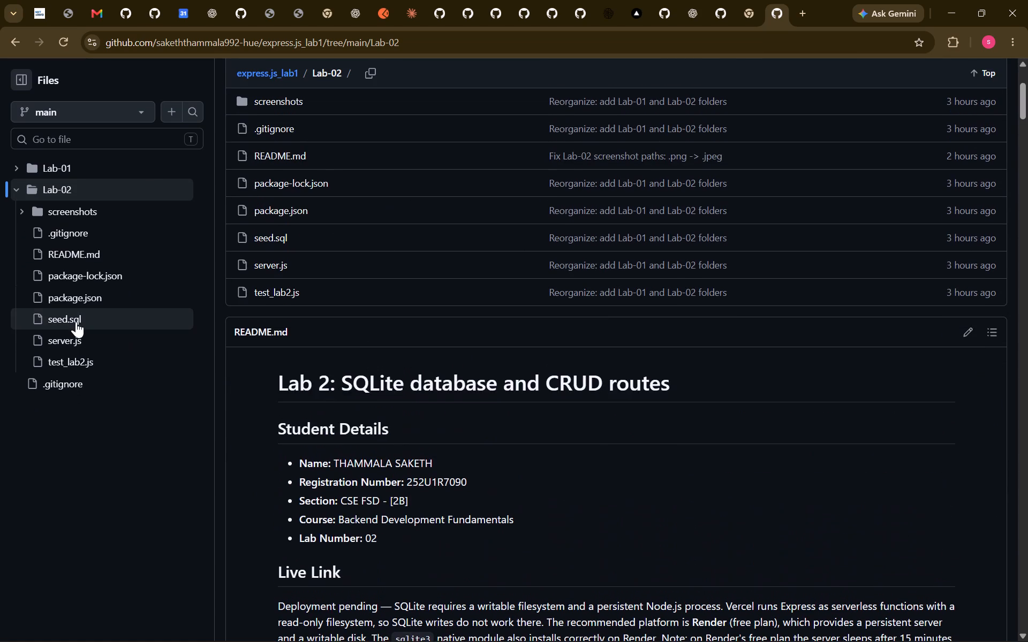
{"action": "left_click", "coordinate": [79, 252]}
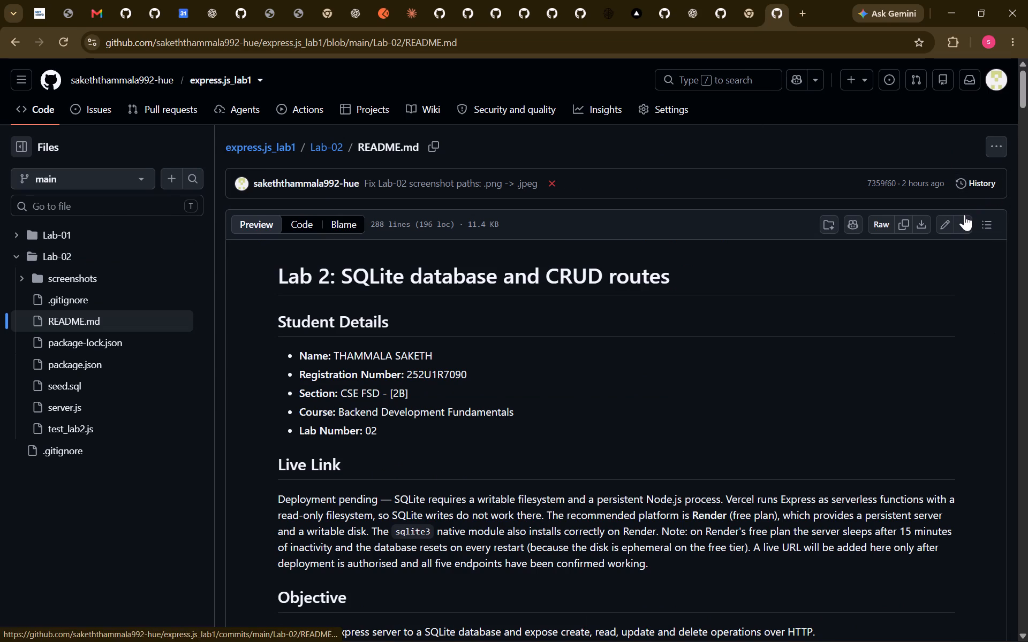
{"action": "left_click", "coordinate": [946, 225]}
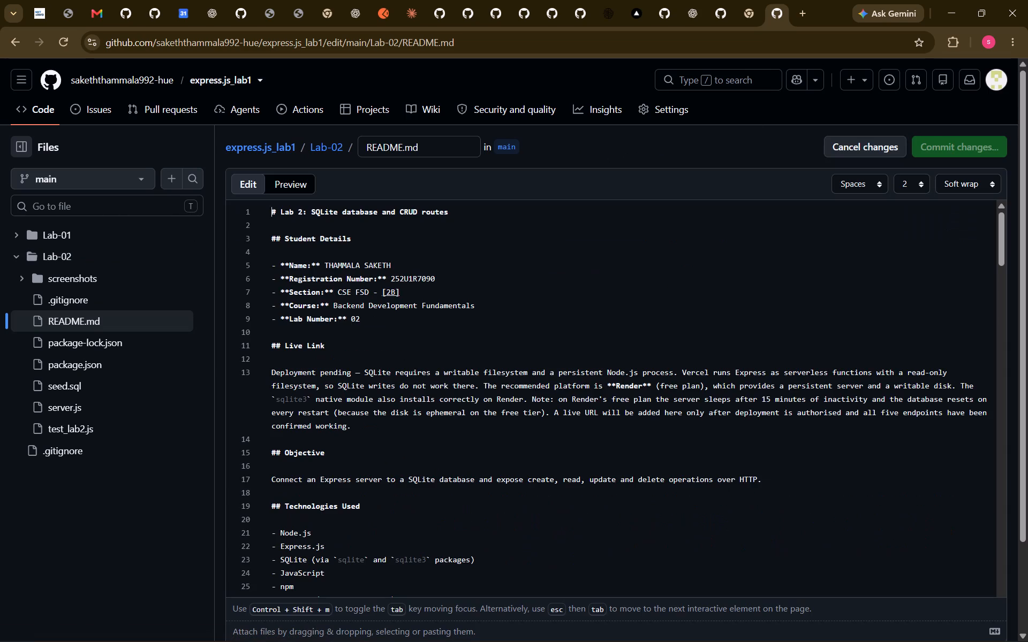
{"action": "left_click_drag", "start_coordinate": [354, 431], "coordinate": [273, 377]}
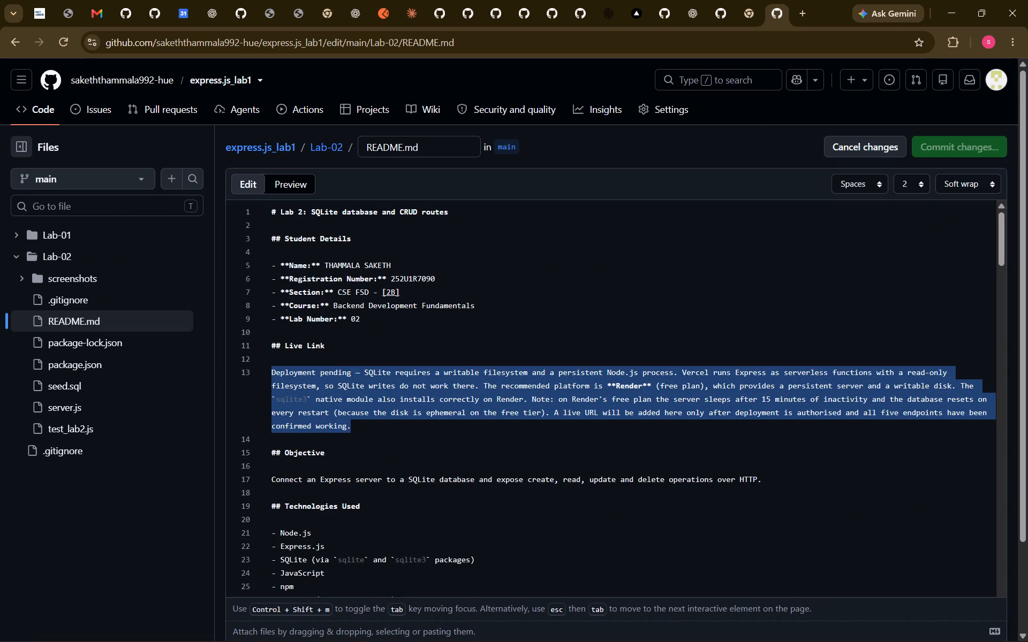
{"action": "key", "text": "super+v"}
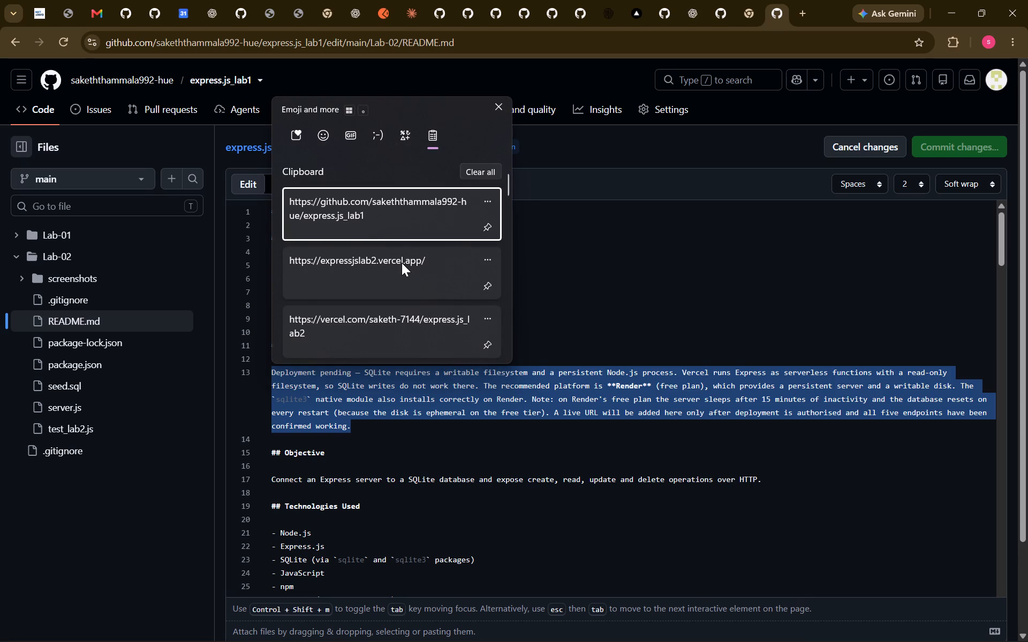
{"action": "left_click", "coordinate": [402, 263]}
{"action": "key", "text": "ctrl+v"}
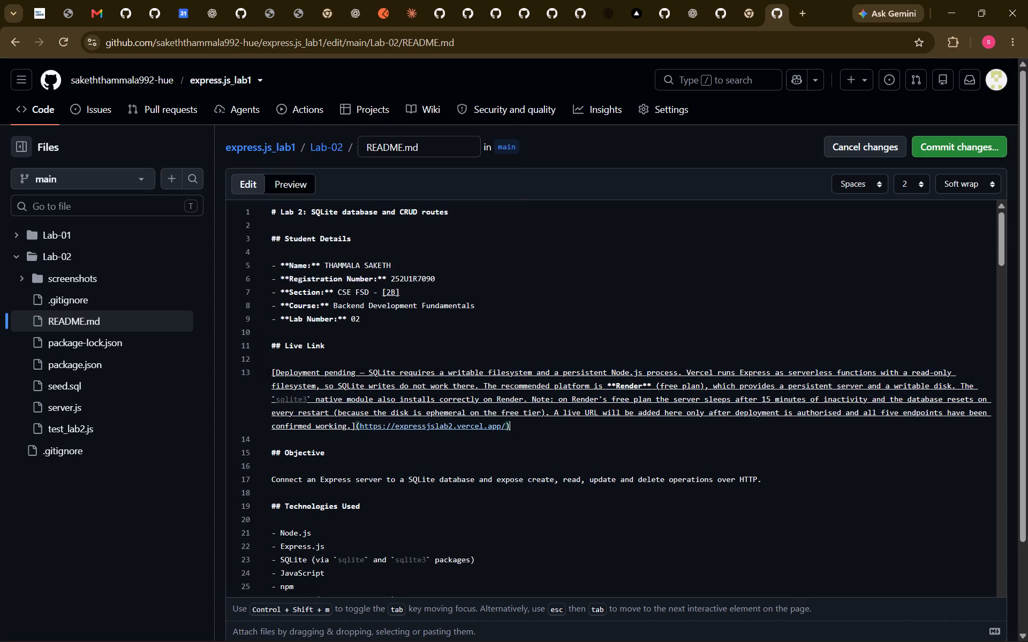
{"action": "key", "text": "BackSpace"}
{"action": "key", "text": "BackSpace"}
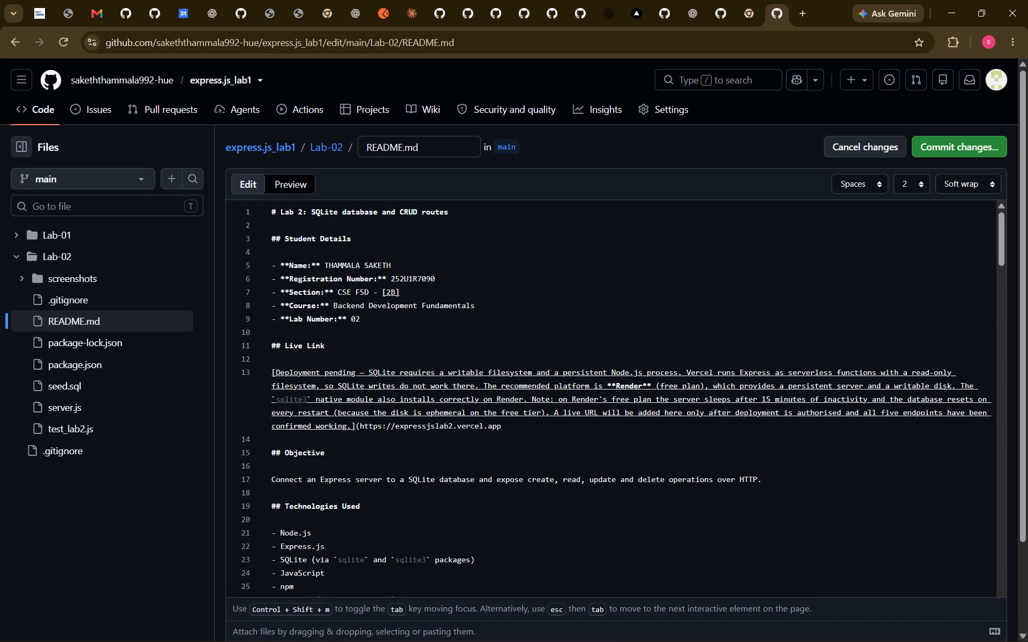
{"action": "left_click_drag", "start_coordinate": [528, 428], "coordinate": [271, 375]}
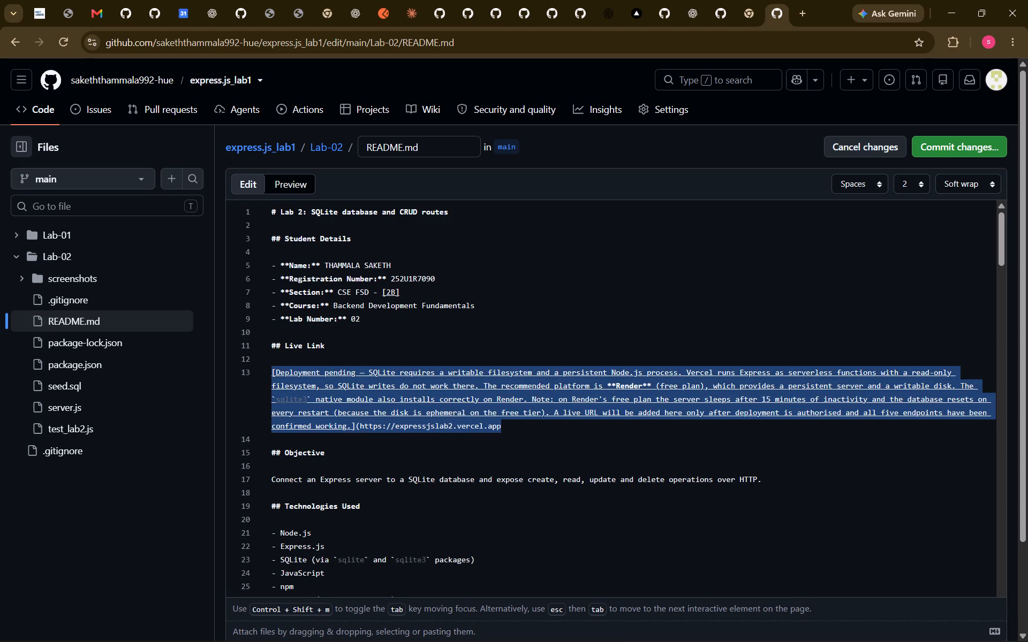
{"action": "left_click_drag", "start_coordinate": [271, 375], "coordinate": [270, 374]}
{"action": "key", "text": "backslash"}
{"action": "key", "text": "BackSpace"}
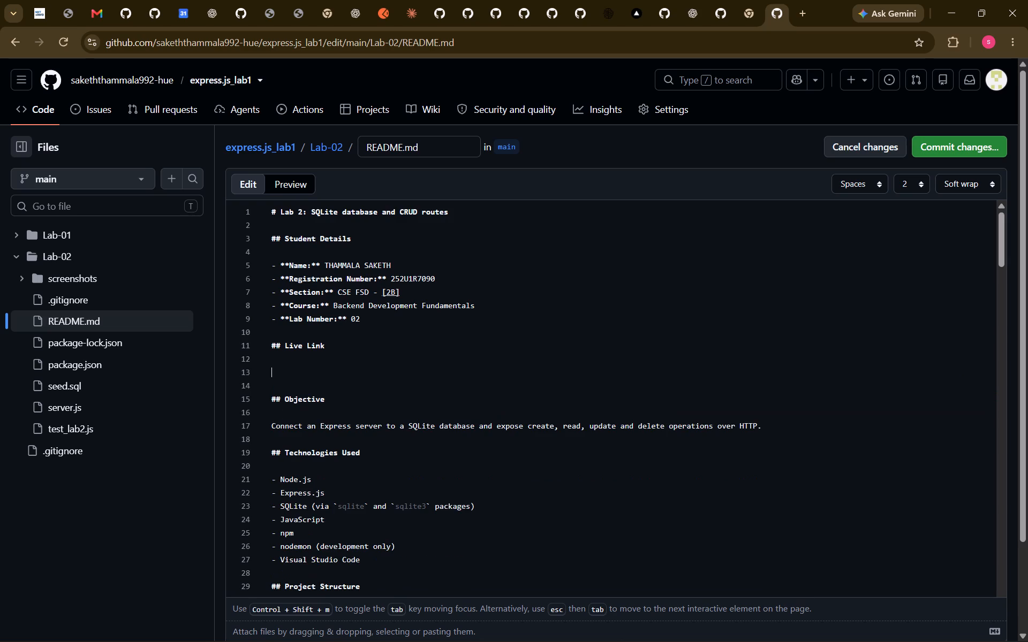
{"action": "key", "text": "super+v"}
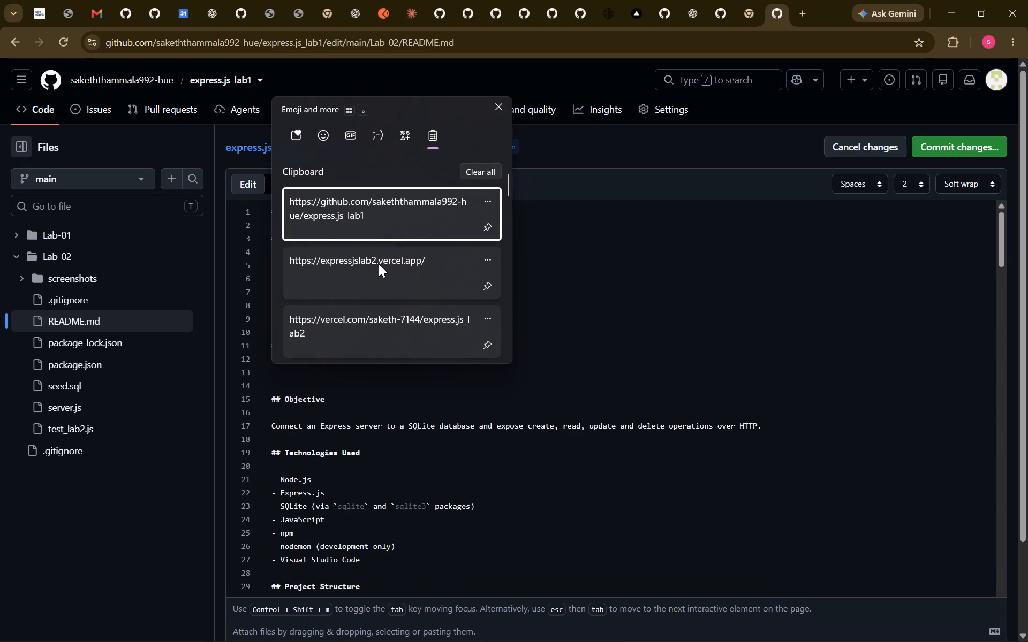
{"action": "left_click", "coordinate": [379, 264]}
{"action": "key", "text": "ctrl+v"}
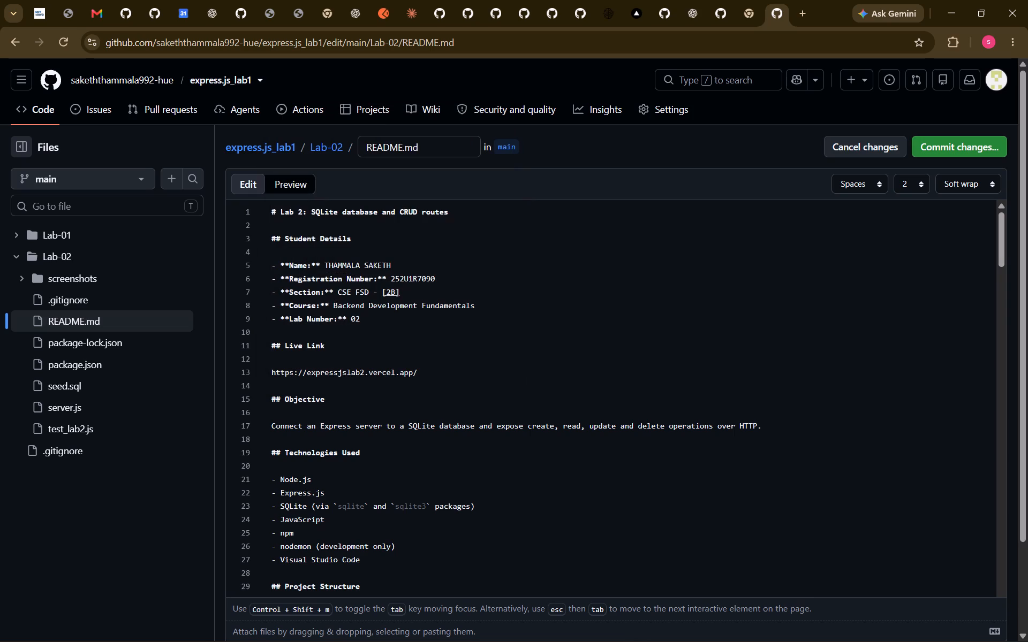
Commit the README edit directly to the main branch with the suggested message "Revise README with live link and deployment notes".
{"action": "left_click", "coordinate": [943, 145]}
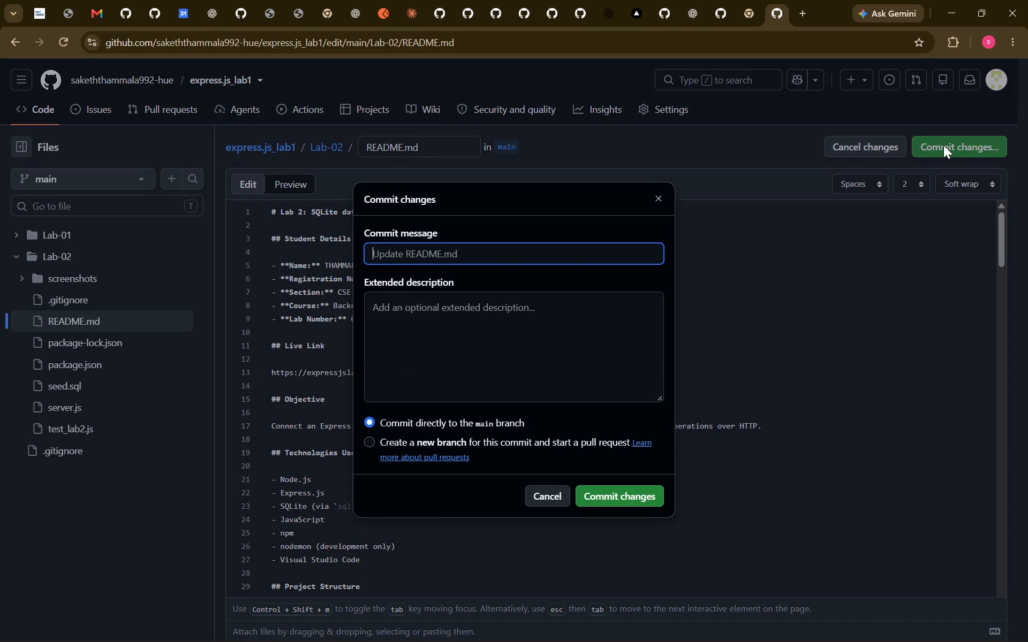
{"action": "left_click", "coordinate": [636, 498]}
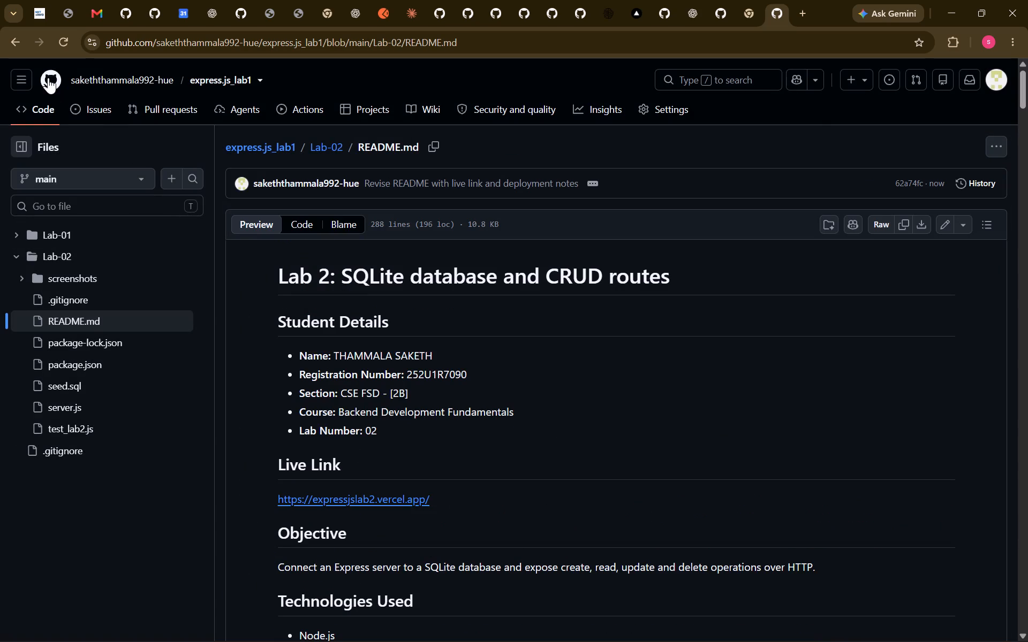
Go back to the repository's Lab-02 folder listing.
{"action": "left_click", "coordinate": [13, 42]}
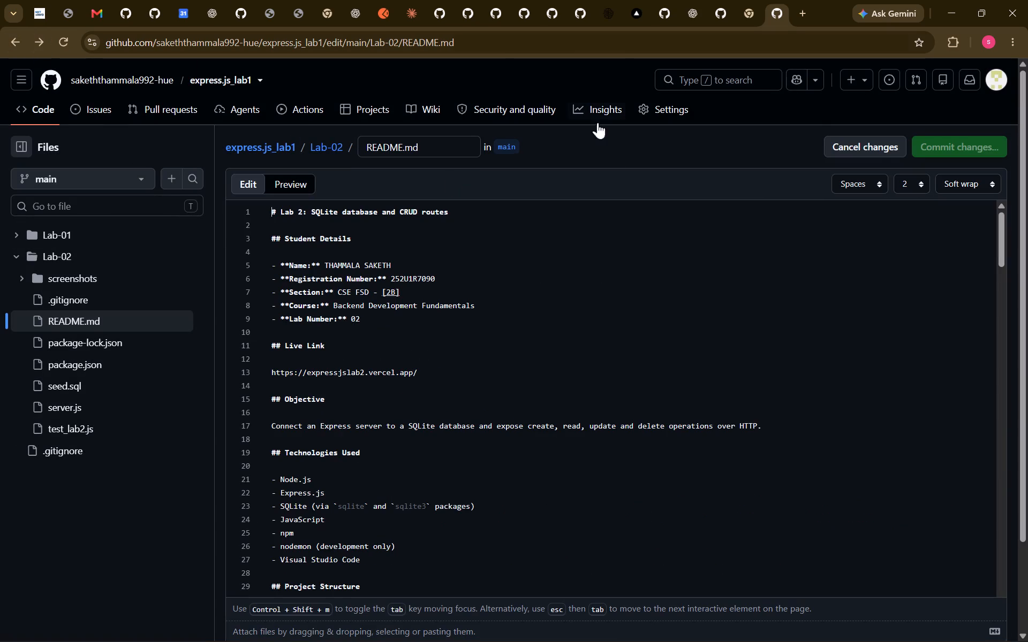
{"action": "left_click", "coordinate": [16, 47]}
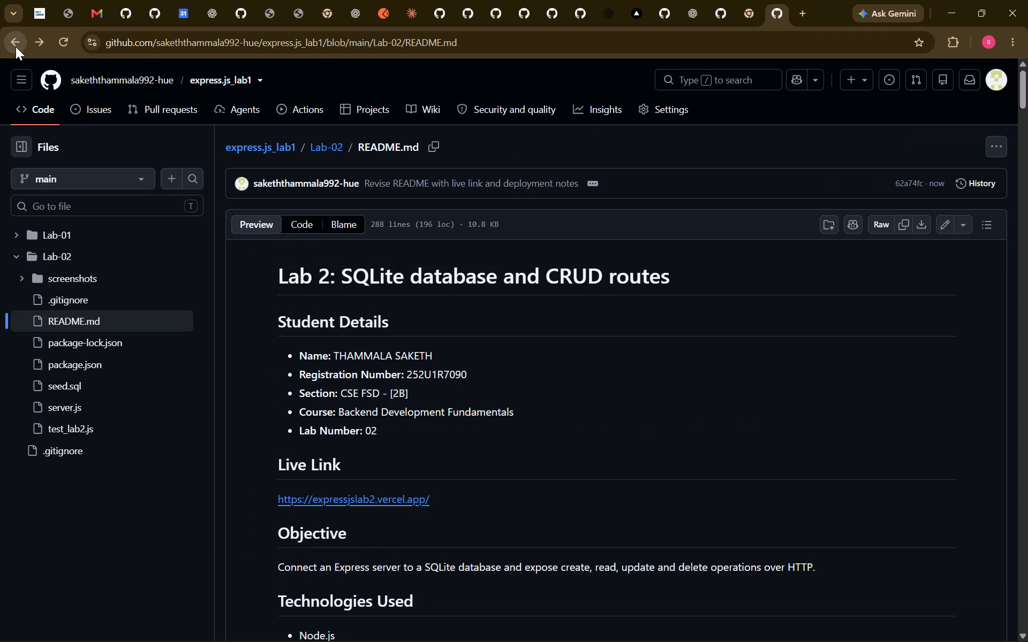
{"action": "left_click", "coordinate": [16, 47]}
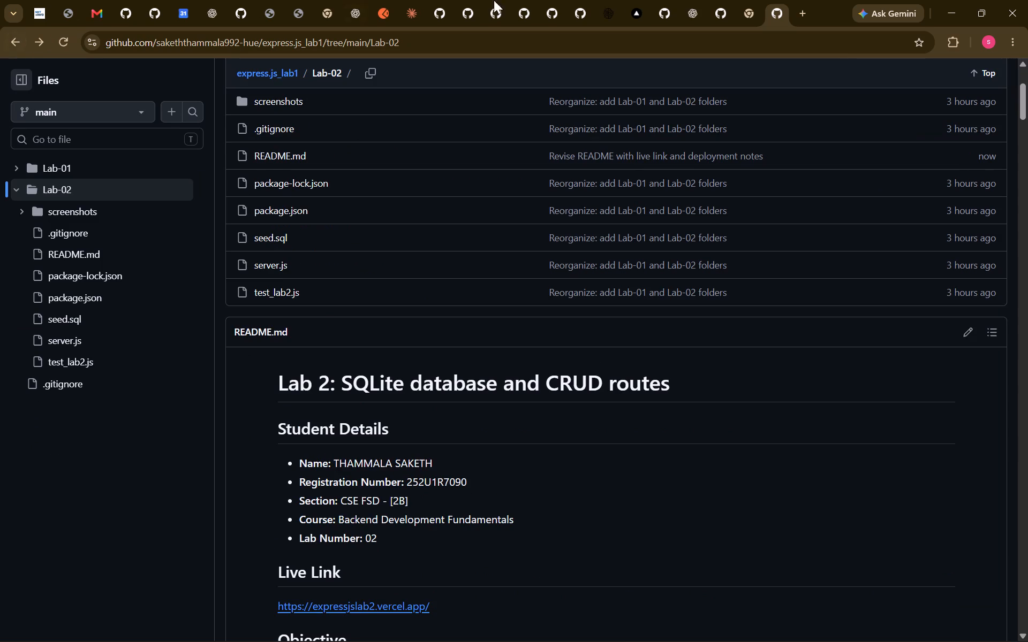
Load the express.js_lab1 GitHub repository in a new browser tab using its URL from the clipboard history.
{"action": "left_click", "coordinate": [794, 17]}
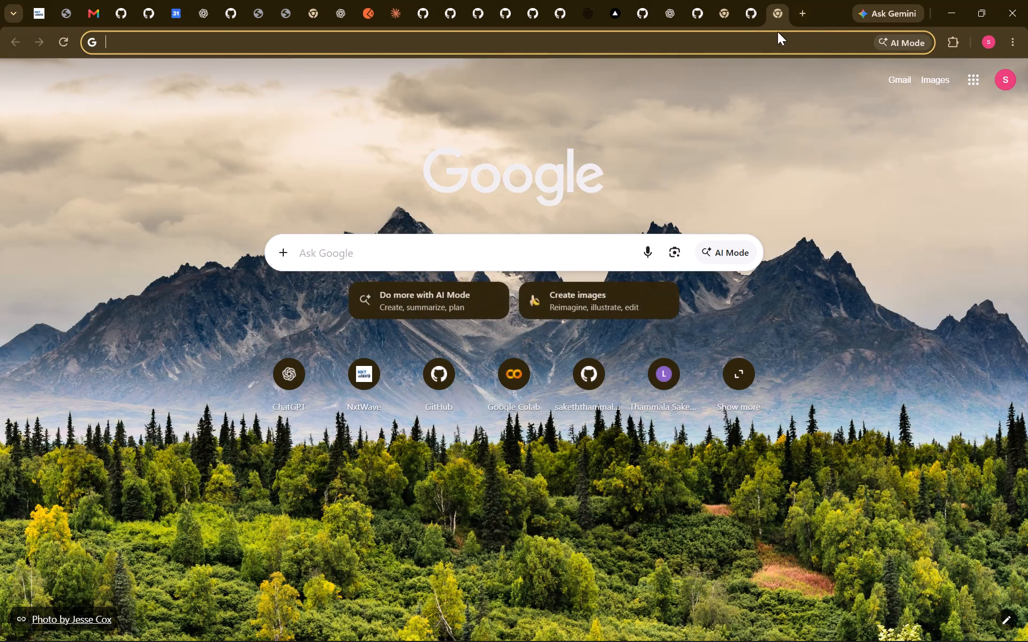
{"action": "left_click", "coordinate": [777, 32]}
{"action": "key", "text": "super+v"}
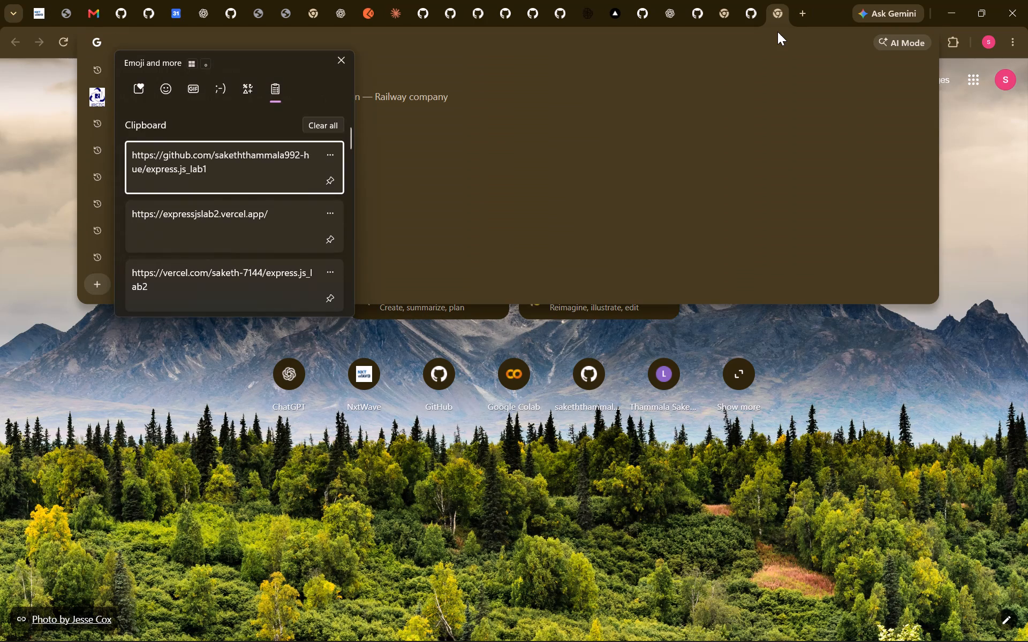
{"action": "left_click", "coordinate": [208, 181]}
{"action": "key", "text": "ctrl+v"}
{"action": "key", "text": "Return"}
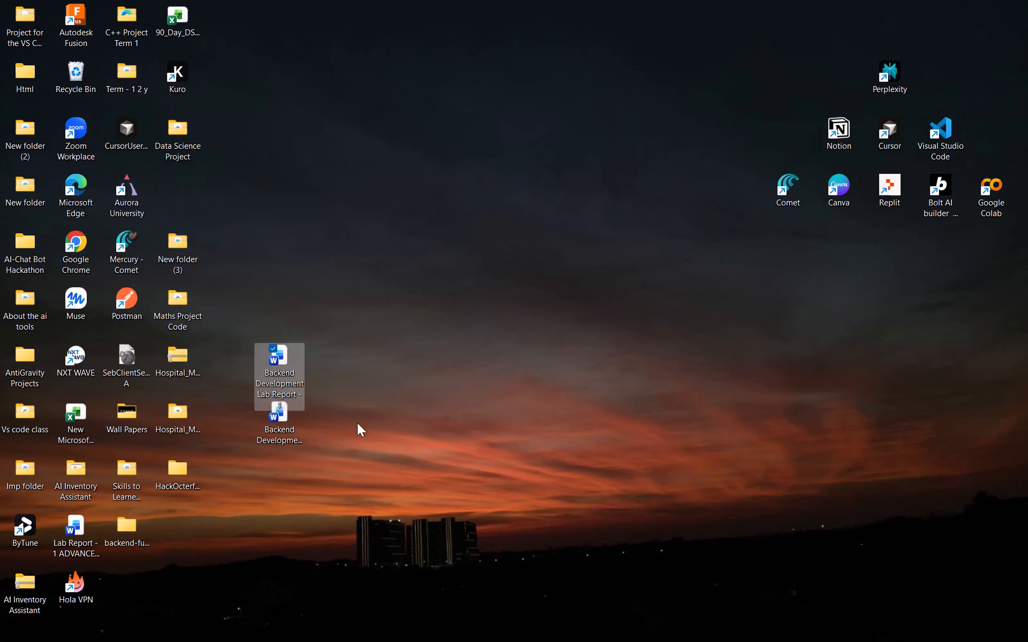
Open the Backend Development Lab Report - 1 document from the desktop and add the express.js_lab1 repository link below "GitHub repo:".
{"action": "double_click", "coordinate": [282, 370]}
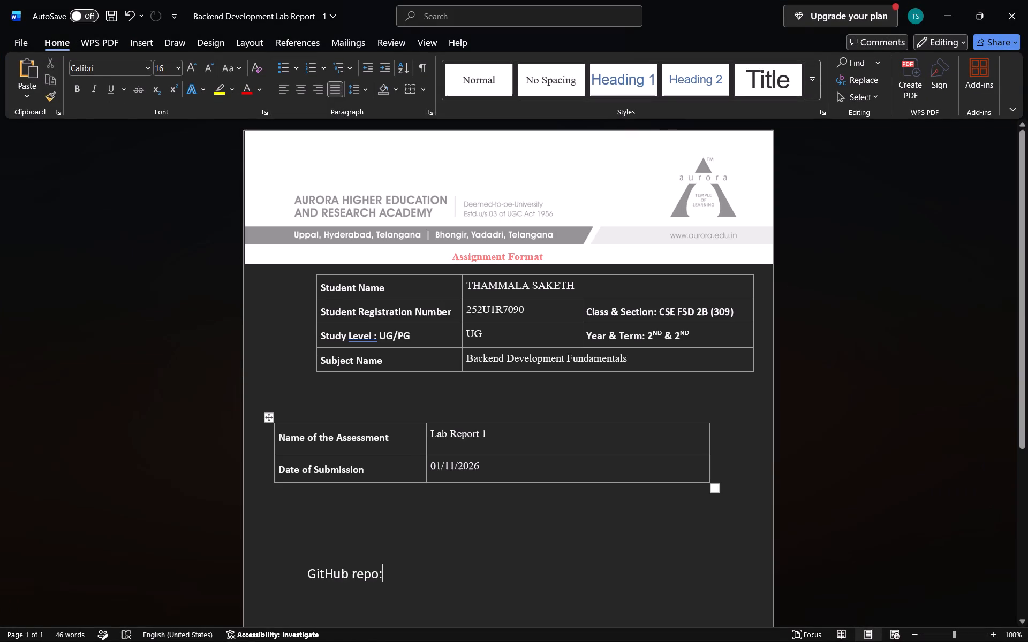
{"action": "scroll", "coordinate": [425, 578], "scroll_direction": "down", "scroll_amount": 1}
{"action": "key", "text": "Return"}
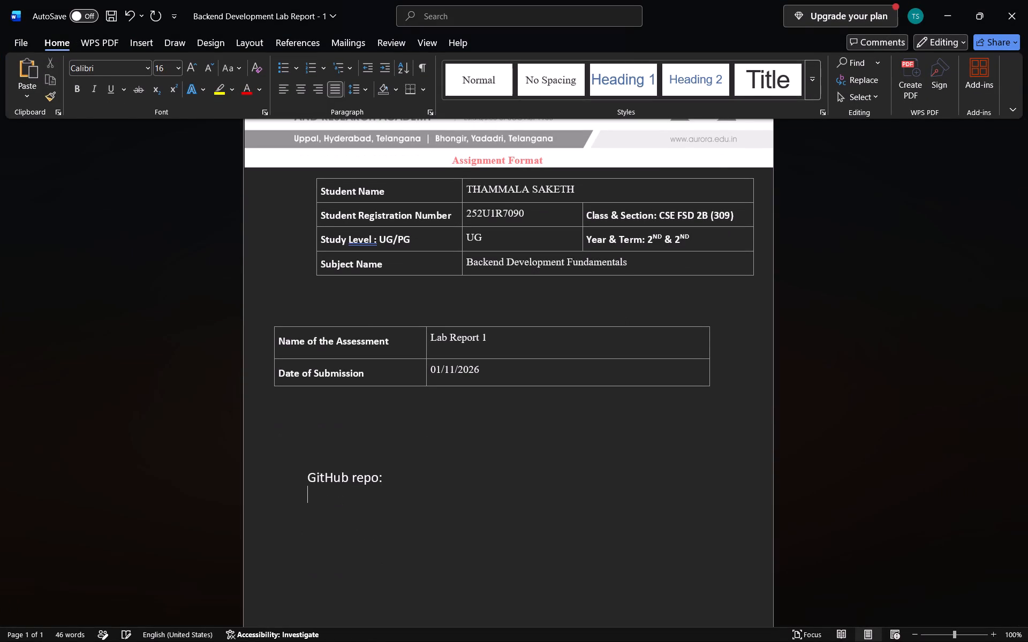
{"action": "key", "text": "Return"}
{"action": "key", "text": "ctrl+v"}
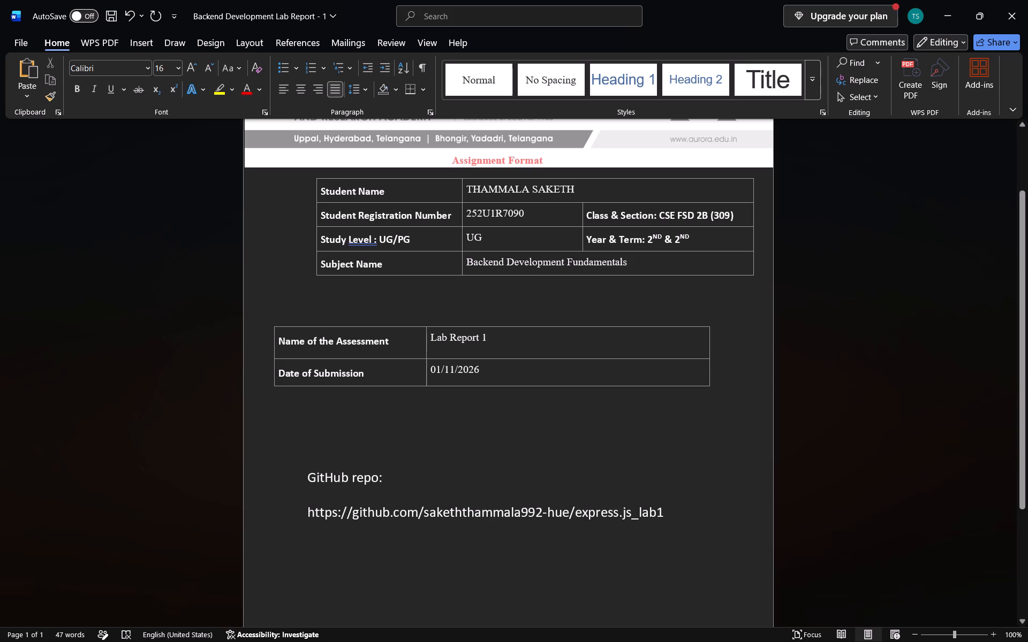
{"action": "key", "text": "Return"}
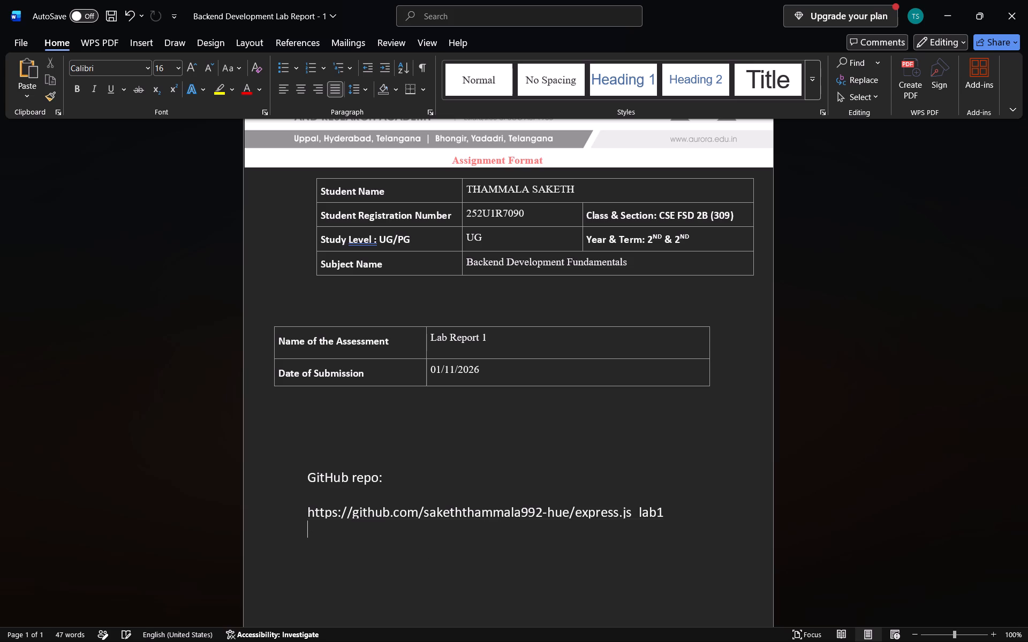
Follow the inserted repository link to check it in the browser, and return to the Lab Report 1 document.
{"action": "left_click", "coordinate": [356, 512], "text": "ctrl"}
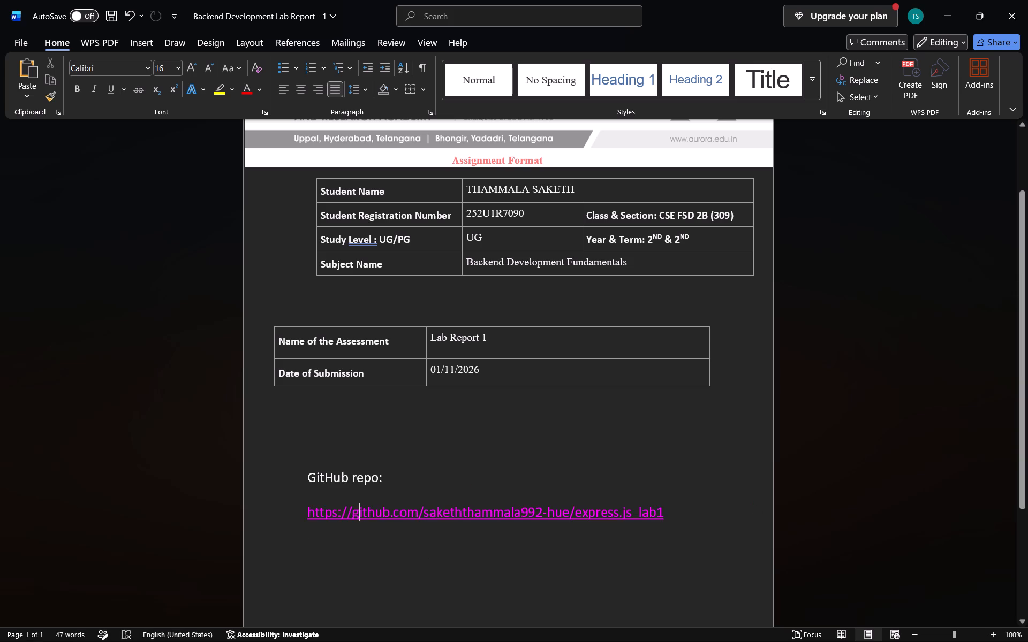
{"action": "left_click", "coordinate": [954, 18]}
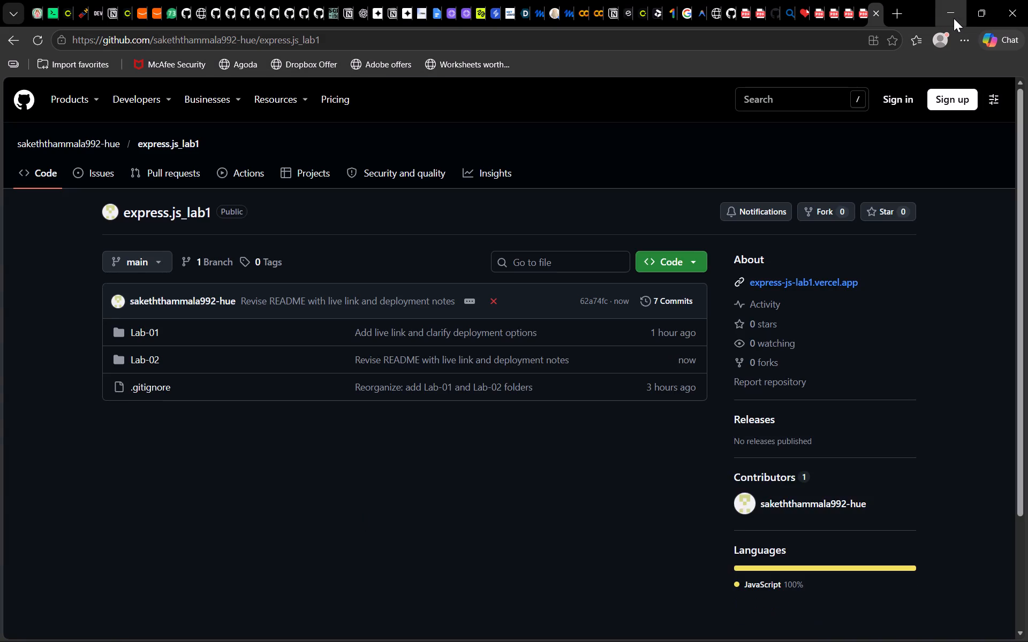
{"action": "left_click", "coordinate": [704, 464]}
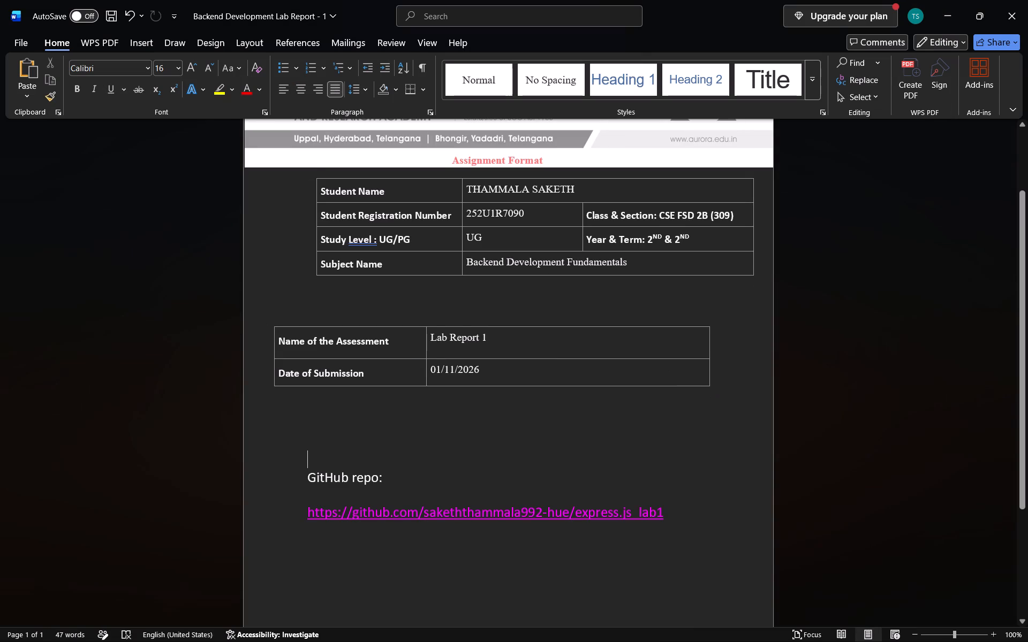
{"action": "scroll", "coordinate": [704, 464], "scroll_direction": "up", "scroll_amount": 1}
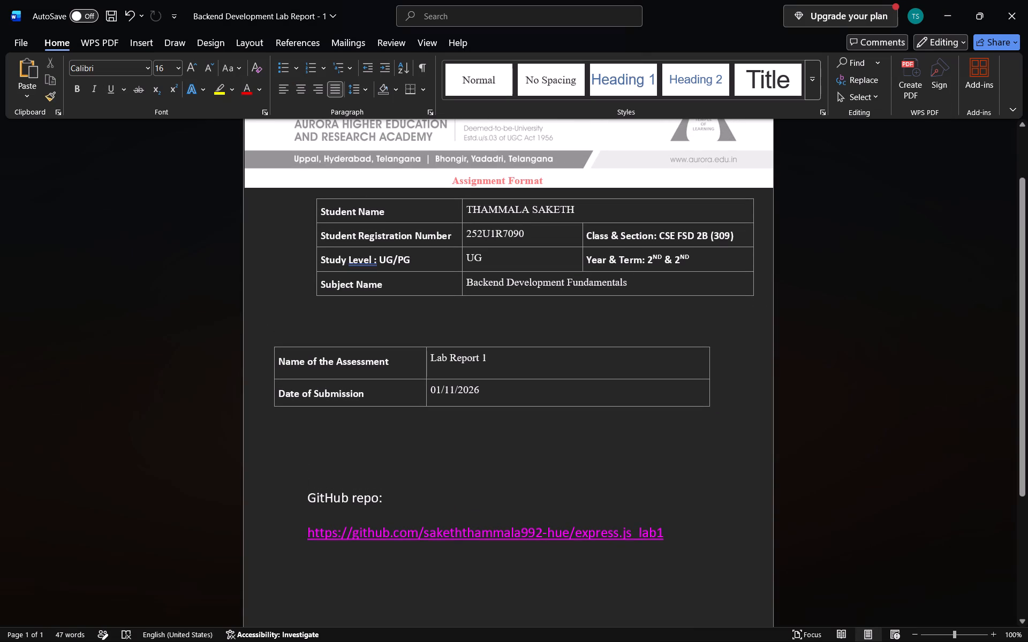
Close the Backend Development Lab Report - 1 document, saving its changes to the Desktop.
{"action": "left_click", "coordinate": [1027, 0]}
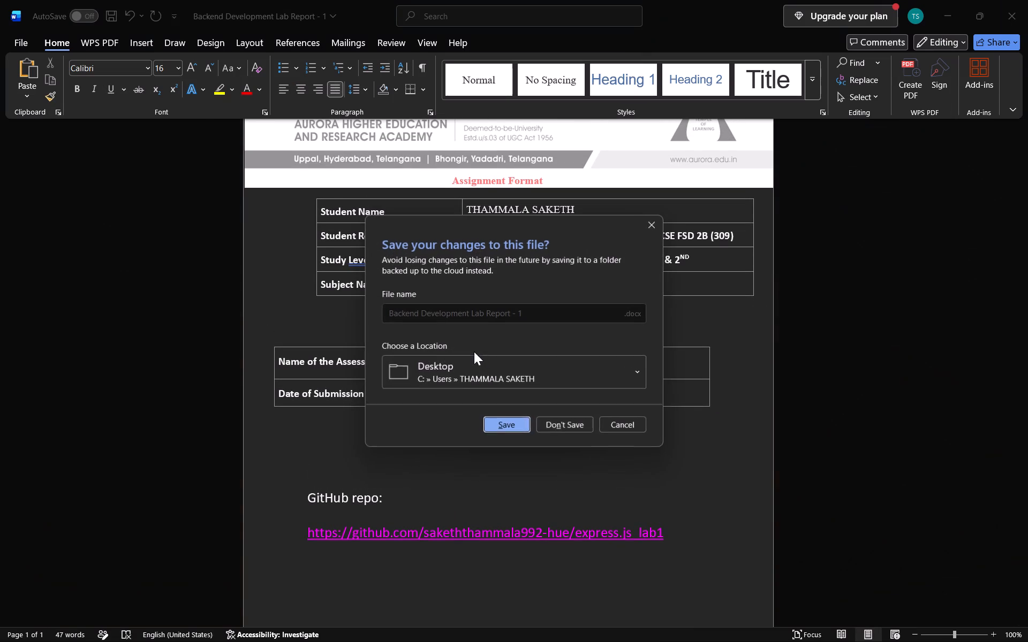
{"action": "left_click", "coordinate": [501, 427]}
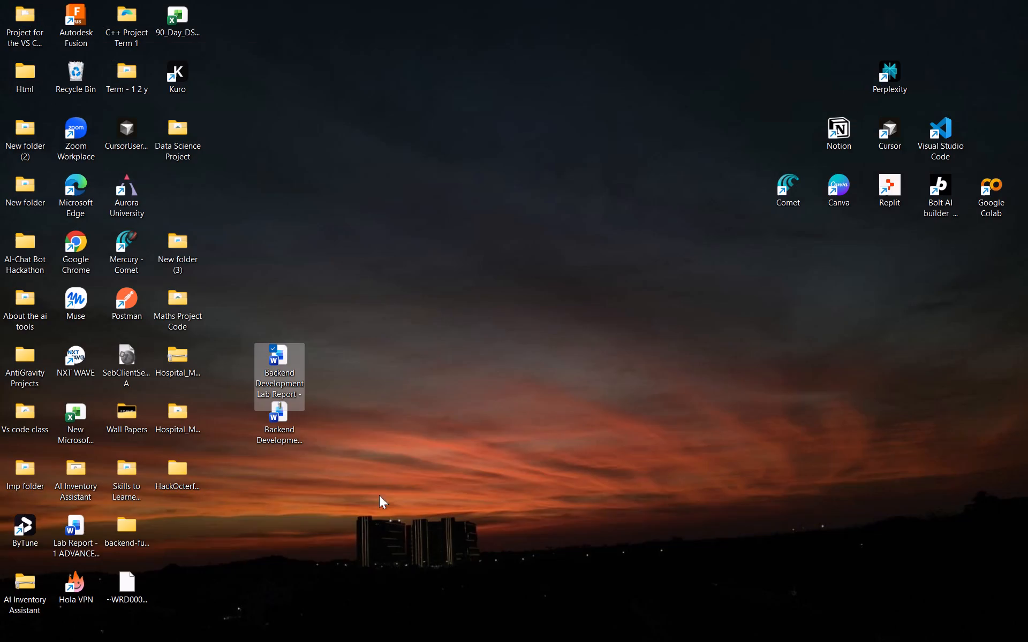
Open the Backend Development Lab Report - 2 document from the desktop and place the cursor in the blank area below the assessment table.
{"action": "left_click", "coordinate": [364, 472]}
{"action": "double_click", "coordinate": [284, 424]}
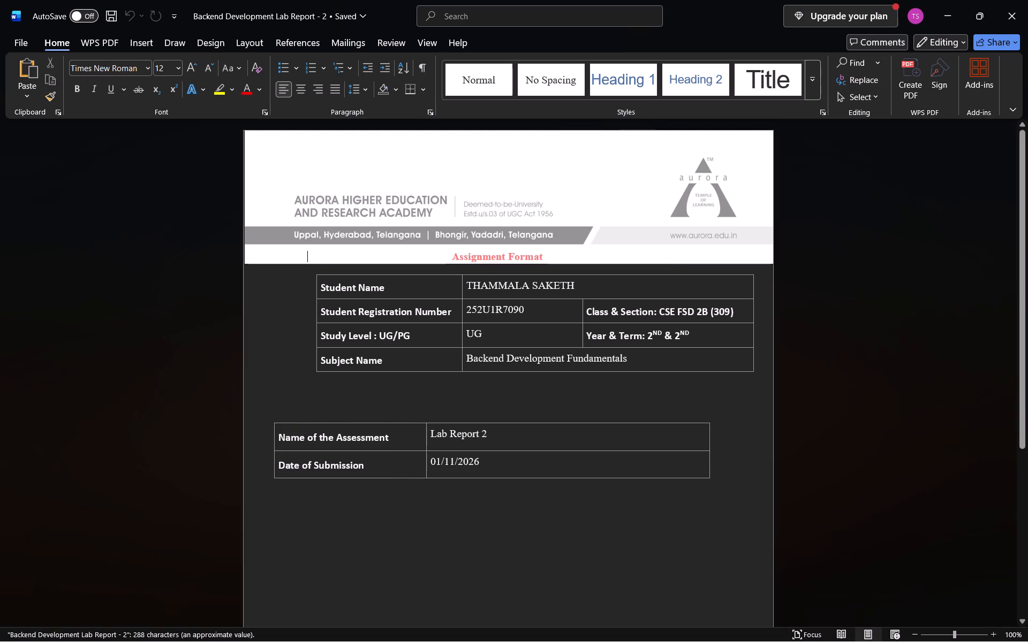
{"action": "left_click", "coordinate": [334, 546]}
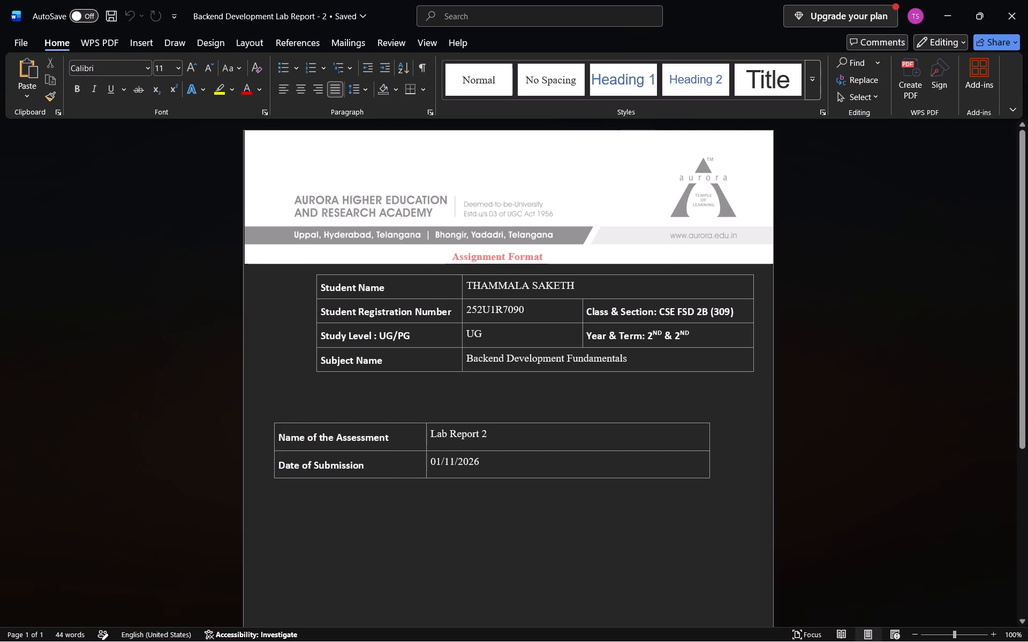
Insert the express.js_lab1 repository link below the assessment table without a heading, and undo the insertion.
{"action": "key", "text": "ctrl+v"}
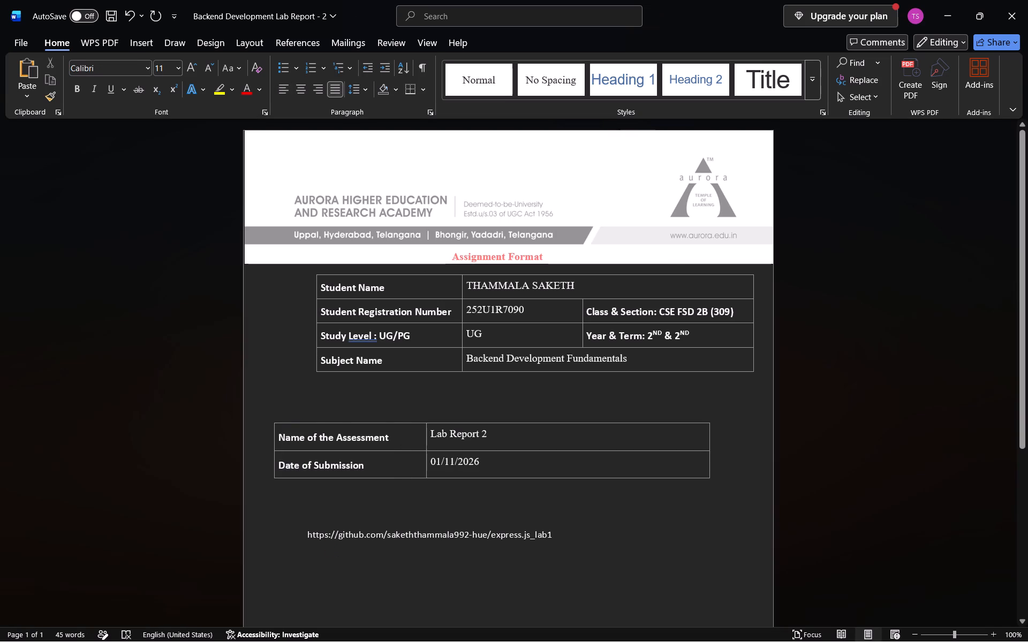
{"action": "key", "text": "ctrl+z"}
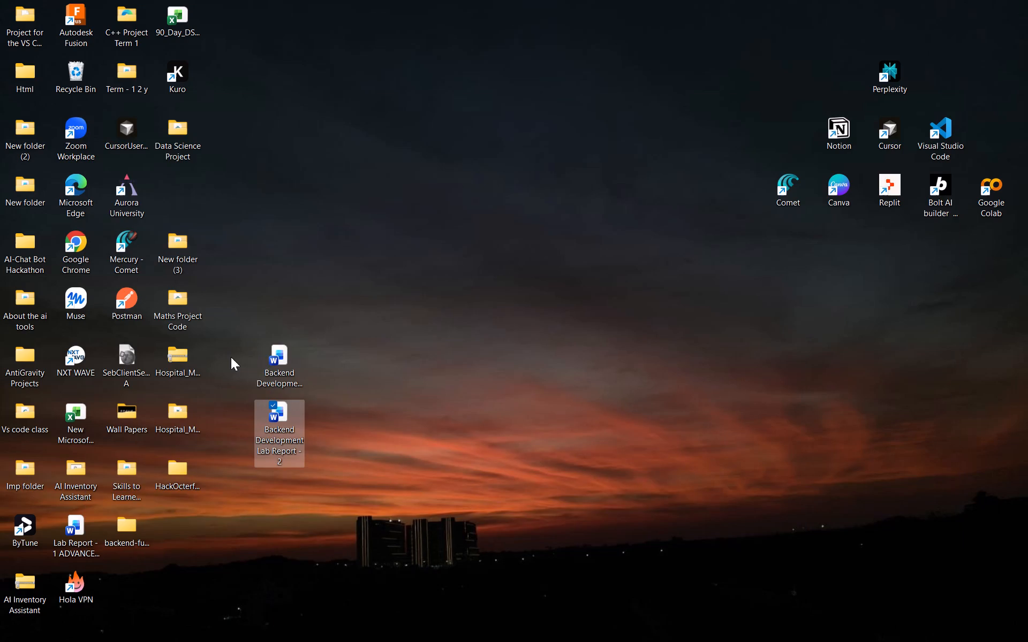
Copy the "GitHub repo:" heading from the Lab Report - 1 document into Lab Report - 2 below the assessment table, closing Lab Report - 1.
{"action": "double_click", "coordinate": [294, 372]}
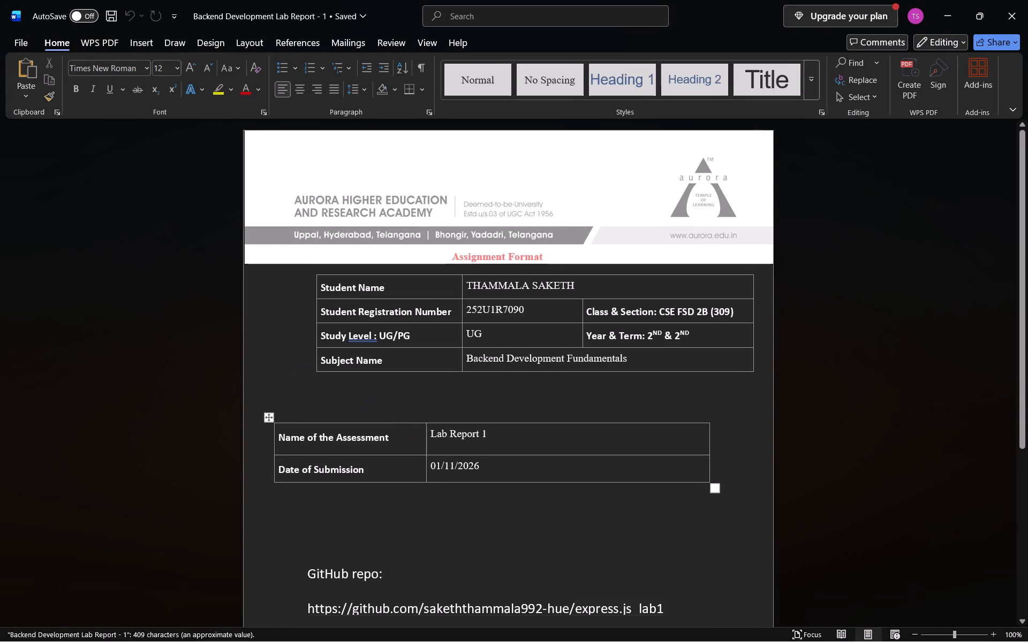
{"action": "left_click_drag", "start_coordinate": [387, 577], "coordinate": [307, 581]}
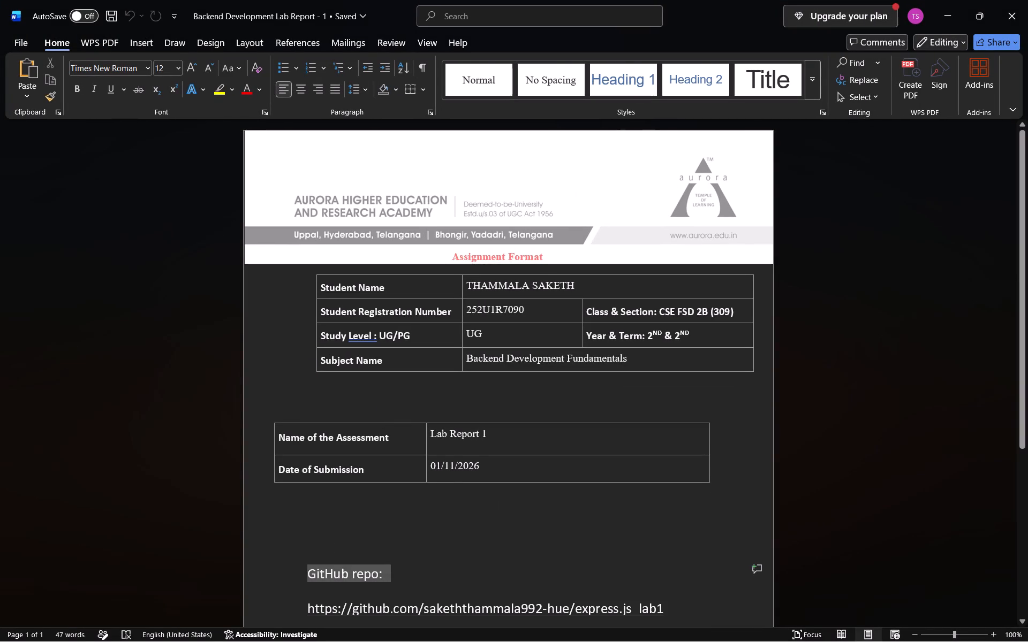
{"action": "key", "text": "ctrl+c"}
{"action": "left_click", "coordinate": [1022, 6]}
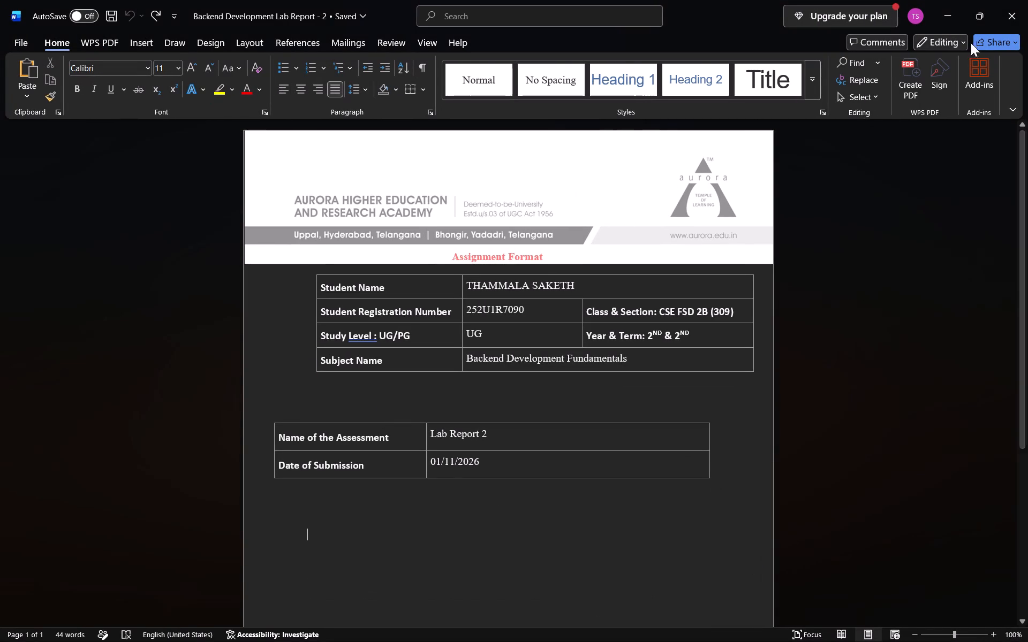
{"action": "key", "text": "ctrl+v"}
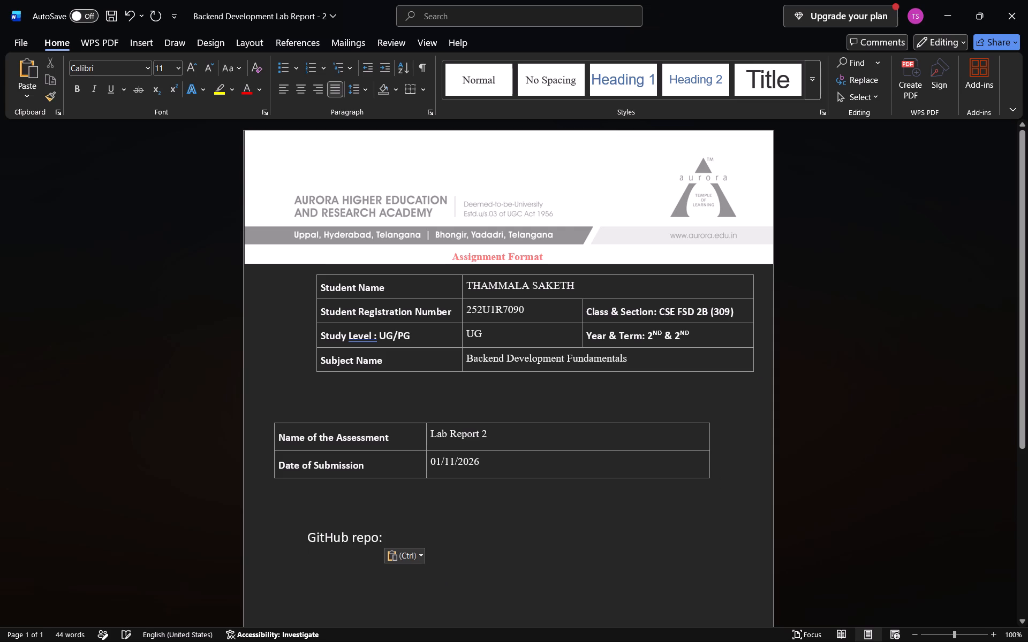
Add the express.js_lab1 repository link from the clipboard history below the "GitHub repo:" heading, leaving a blank line between them.
{"action": "key", "text": "Return"}
{"action": "key", "text": "Return"}
{"action": "key", "text": "ctrl+v"}
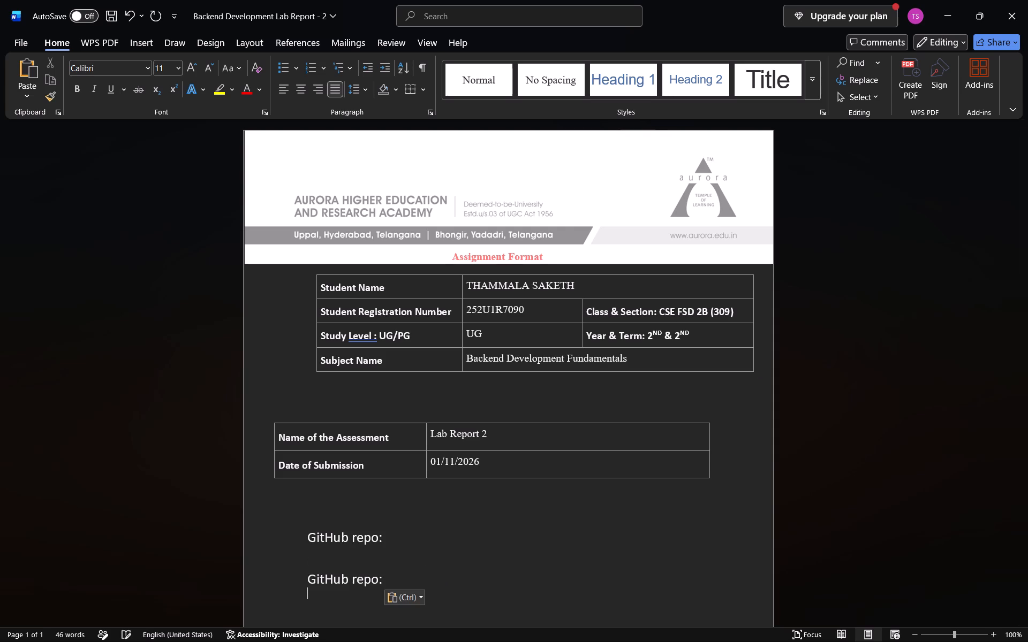
{"action": "key", "text": "ctrl+z"}
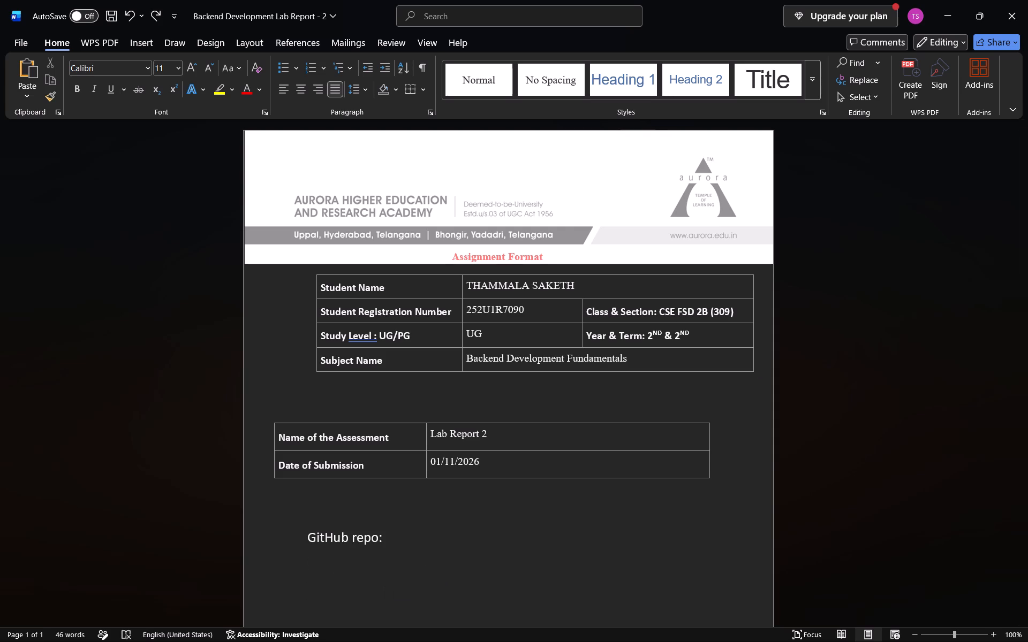
{"action": "key", "text": "super+v"}
{"action": "left_click", "coordinate": [396, 469]}
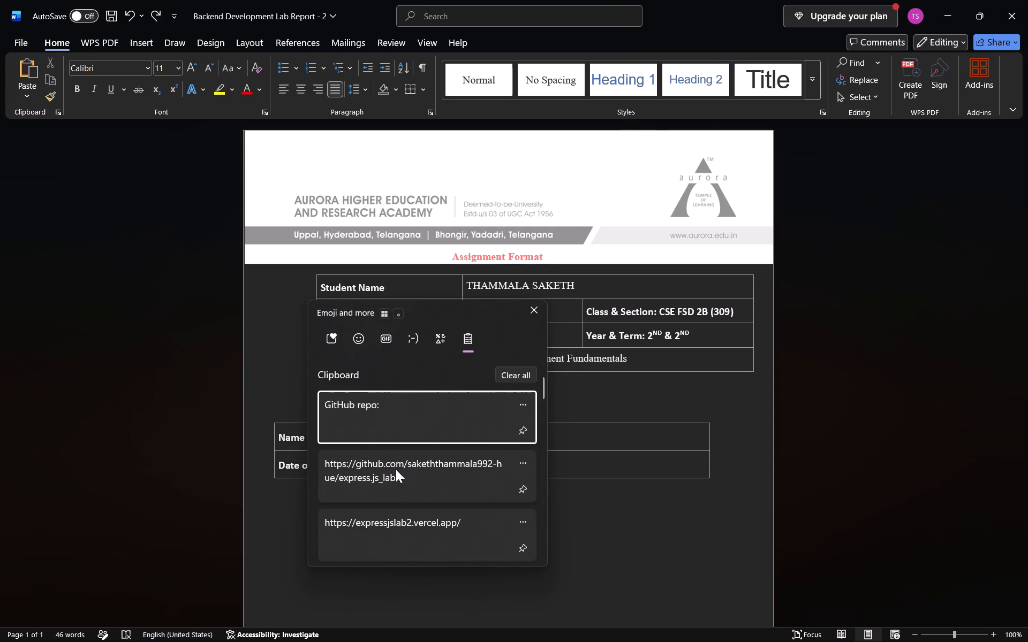
{"action": "key", "text": "ctrl+v"}
Set the font size of the express.js_lab1 repository link to 16.
{"action": "left_click_drag", "start_coordinate": [562, 579], "coordinate": [313, 583]}
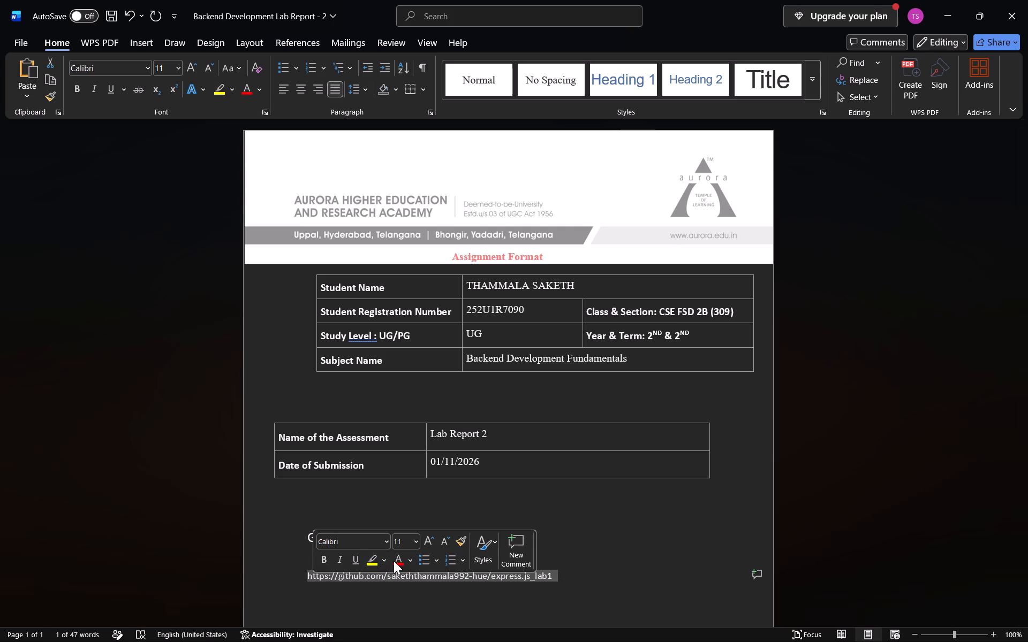
{"action": "left_click", "coordinate": [414, 541]}
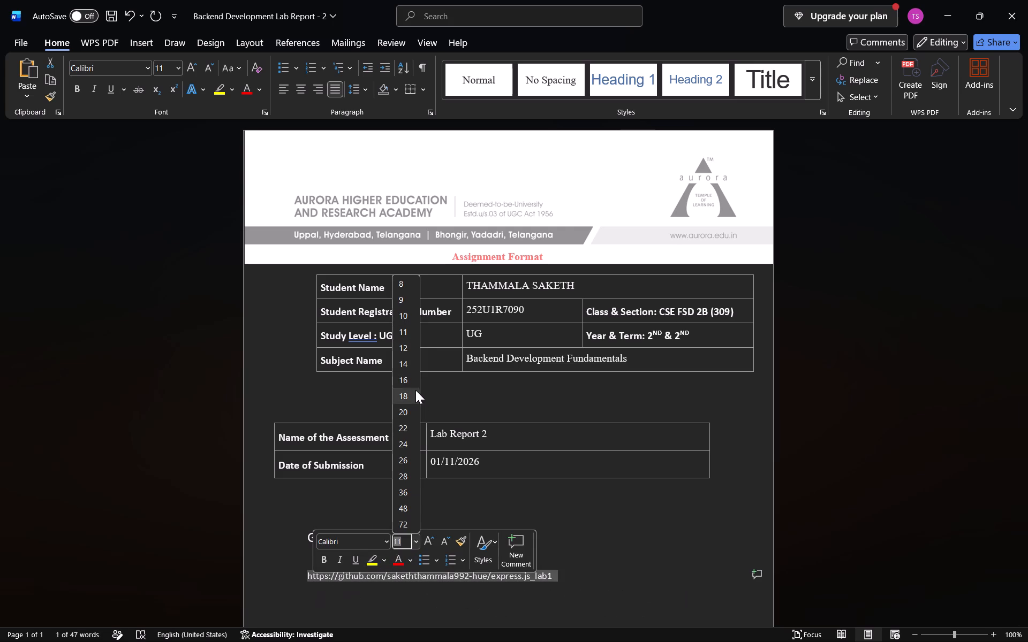
{"action": "left_click", "coordinate": [409, 374]}
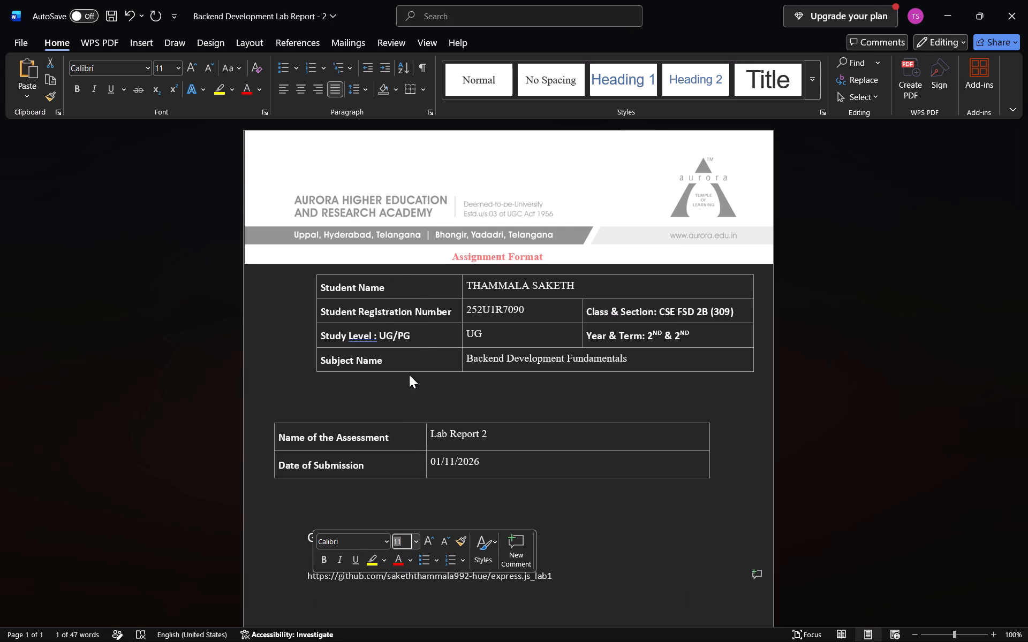
{"action": "left_click", "coordinate": [450, 498]}
{"action": "left_click_drag", "start_coordinate": [400, 541], "coordinate": [299, 539]}
{"action": "left_click", "coordinate": [461, 559]}
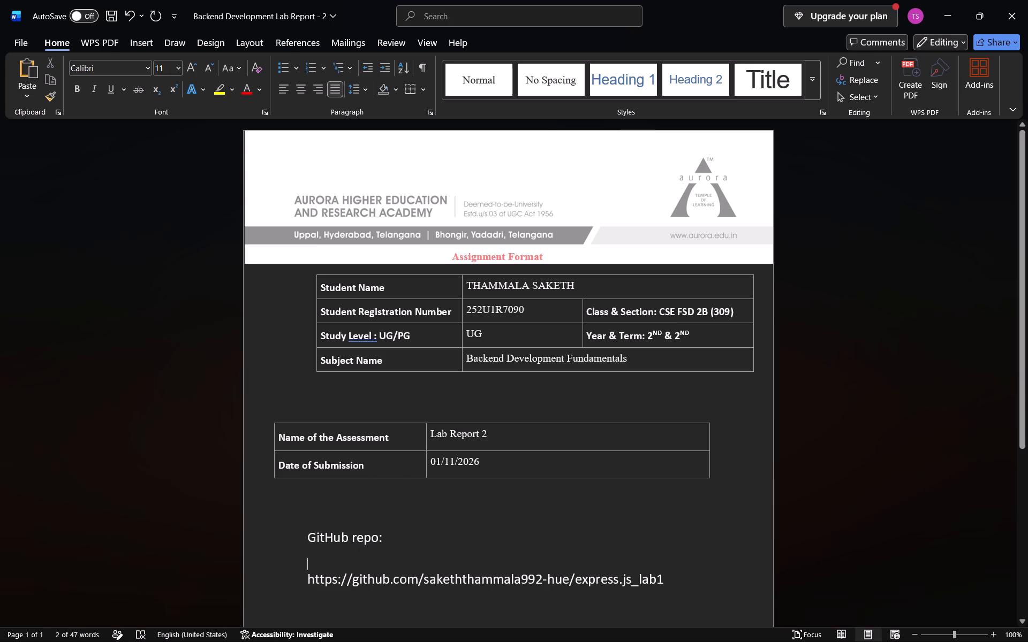
Try to follow the repository link in the Lab Report - 2 document.
{"action": "left_click", "coordinate": [460, 580], "text": "ctrl"}
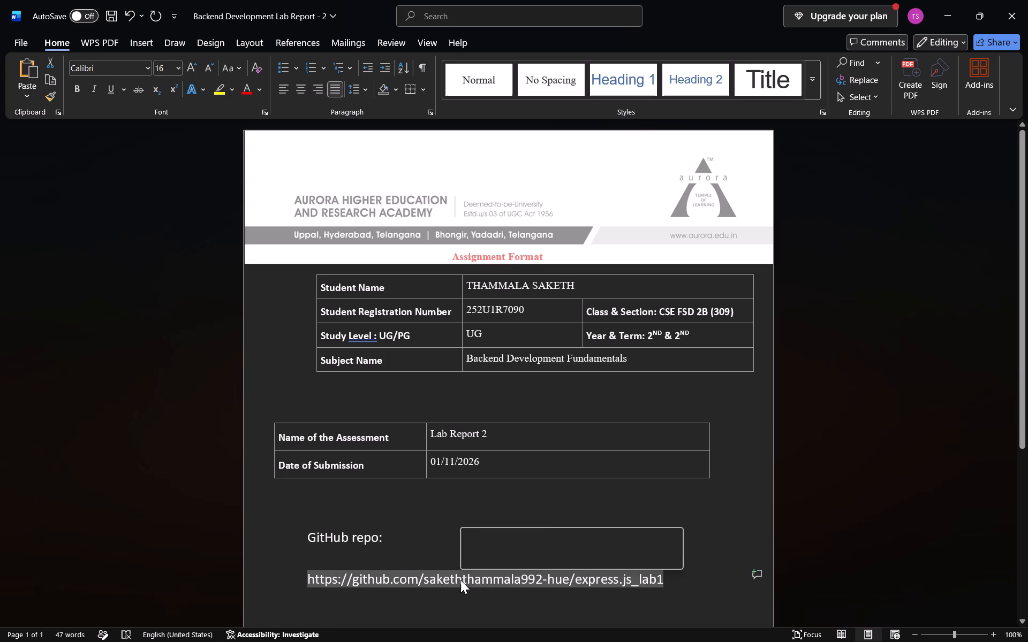
{"action": "left_click", "coordinate": [460, 580]}
{"action": "left_click", "coordinate": [460, 580], "text": "ctrl"}
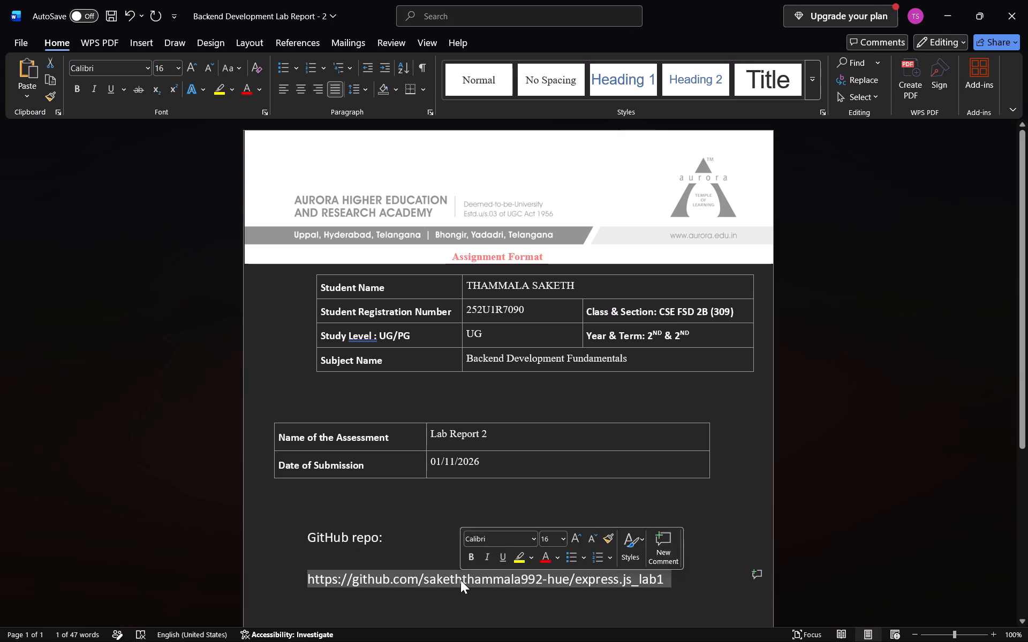
{"action": "left_click", "coordinate": [460, 580]}
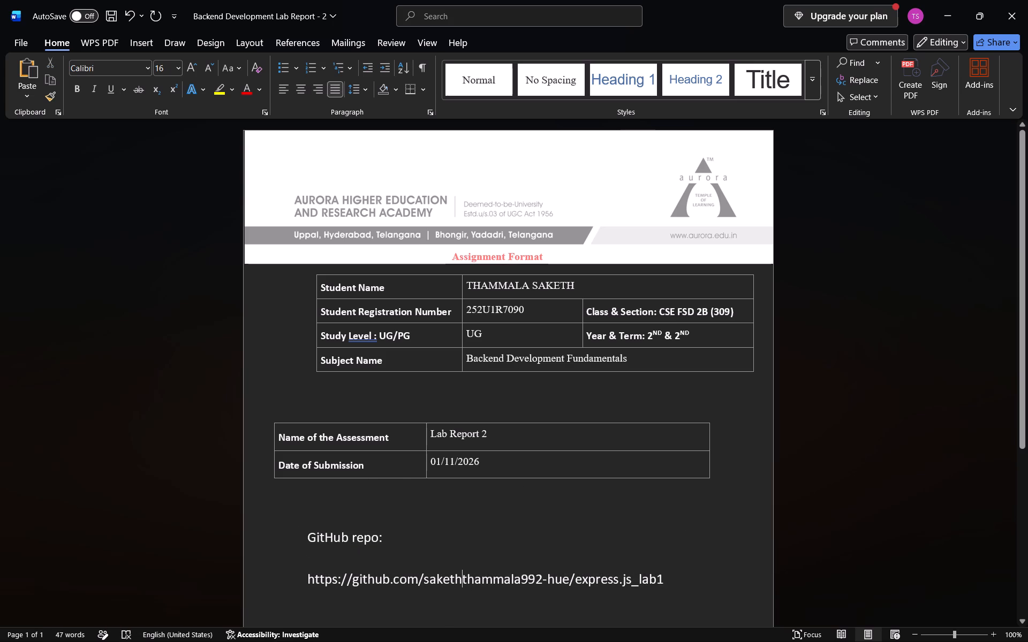
Remove the blank line between "GitHub repo:" and the link, and insert a new one matching the heading's size 16 text.
{"action": "left_click", "coordinate": [327, 560]}
{"action": "key", "text": "BackSpace"}
{"action": "key", "text": "BackSpace"}
{"action": "key", "text": "BackSpace"}
{"action": "key", "text": "BackSpace"}
{"action": "key", "text": "Return"}
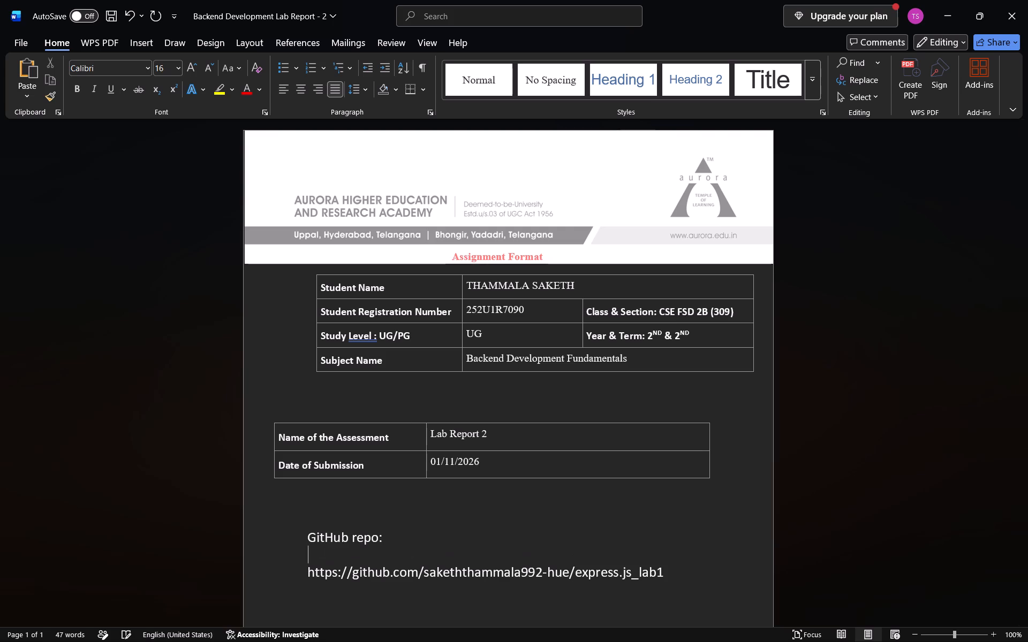
Delete the repository link in Lab Report - 2, insert it again below "GitHub repo:", and try to follow it.
{"action": "left_click", "coordinate": [364, 576], "text": "ctrl"}
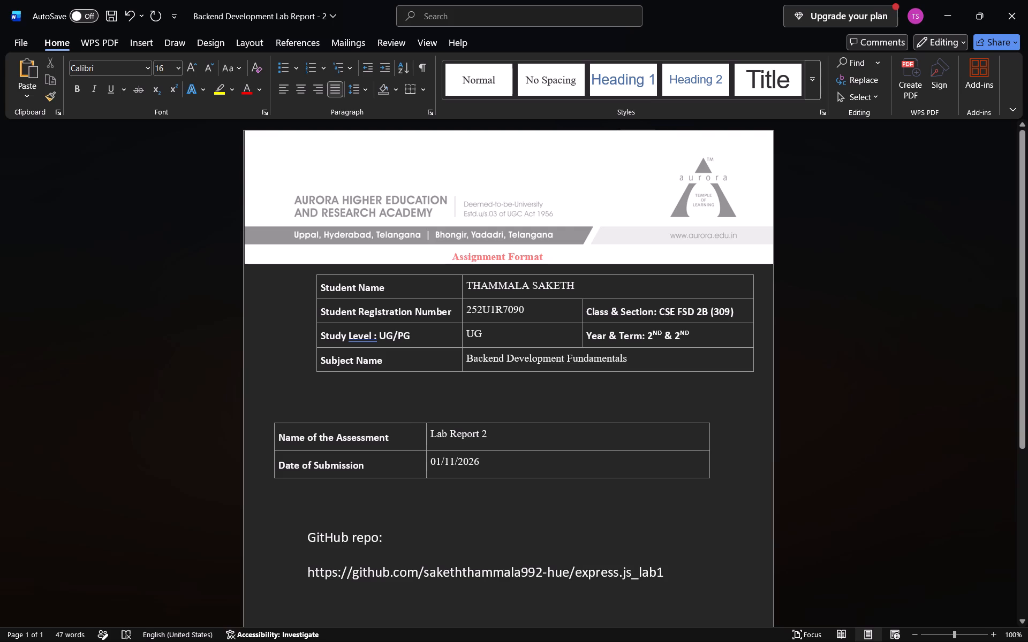
{"action": "left_click", "coordinate": [364, 576]}
{"action": "left_click_drag", "start_coordinate": [677, 575], "coordinate": [282, 585]}
{"action": "key", "text": "BackSpace"}
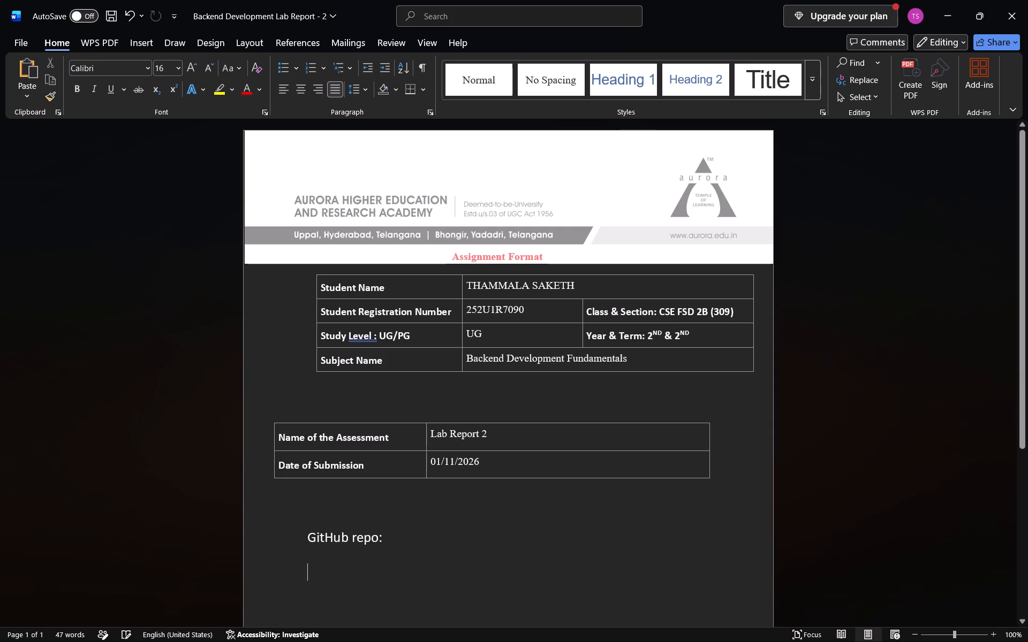
{"action": "key", "text": "ctrl+v"}
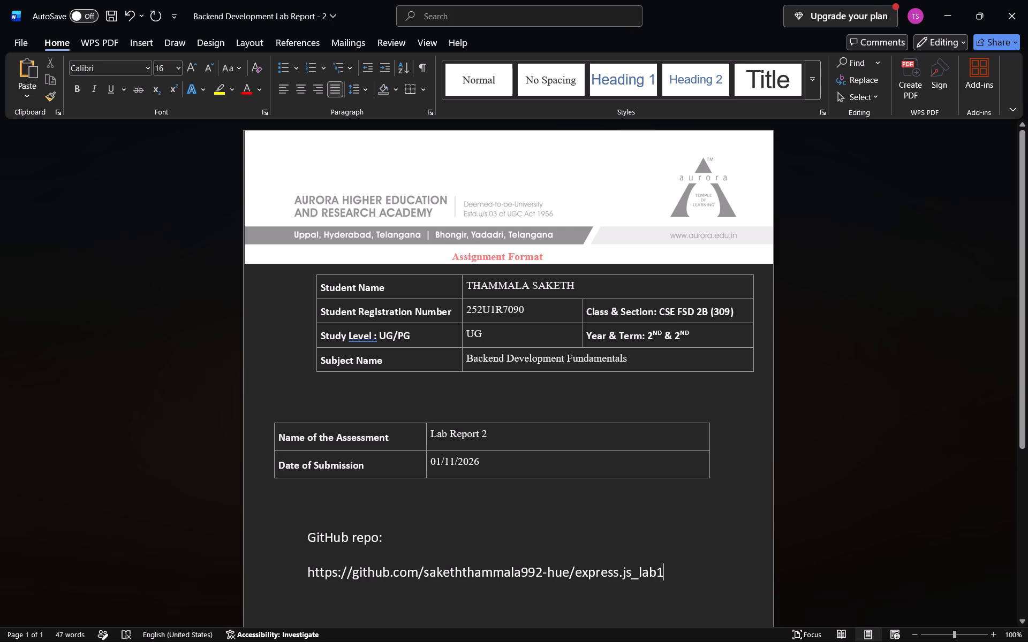
{"action": "left_click", "coordinate": [379, 569], "text": "ctrl"}
{"action": "left_click", "coordinate": [379, 569]}
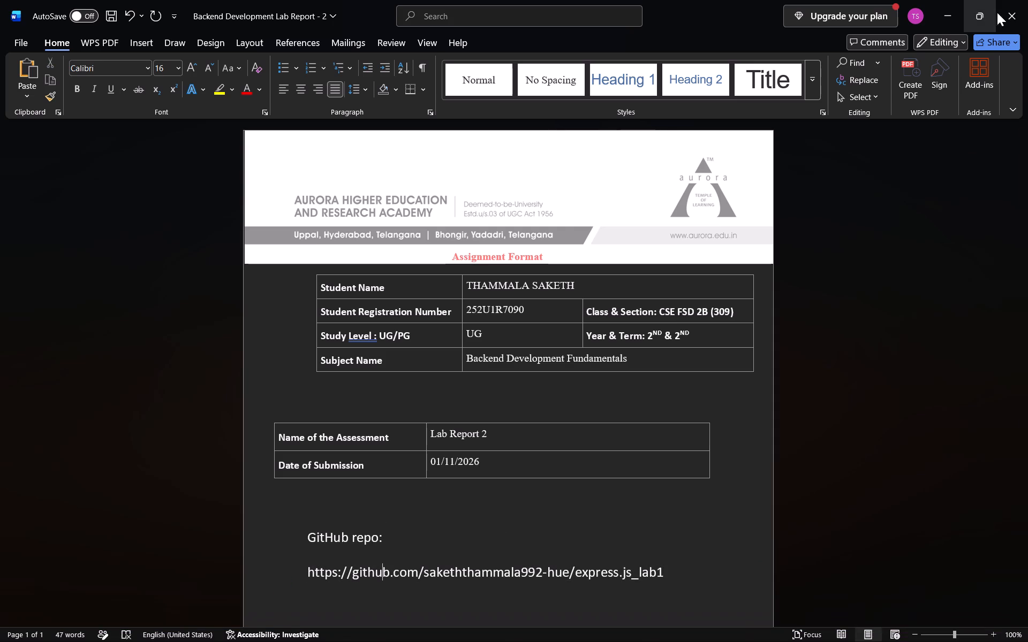
Open Lab Report - 1 from the desktop, follow its repository link in the browser, and close the document to return to Lab Report - 2.
{"action": "left_click", "coordinate": [951, 1]}
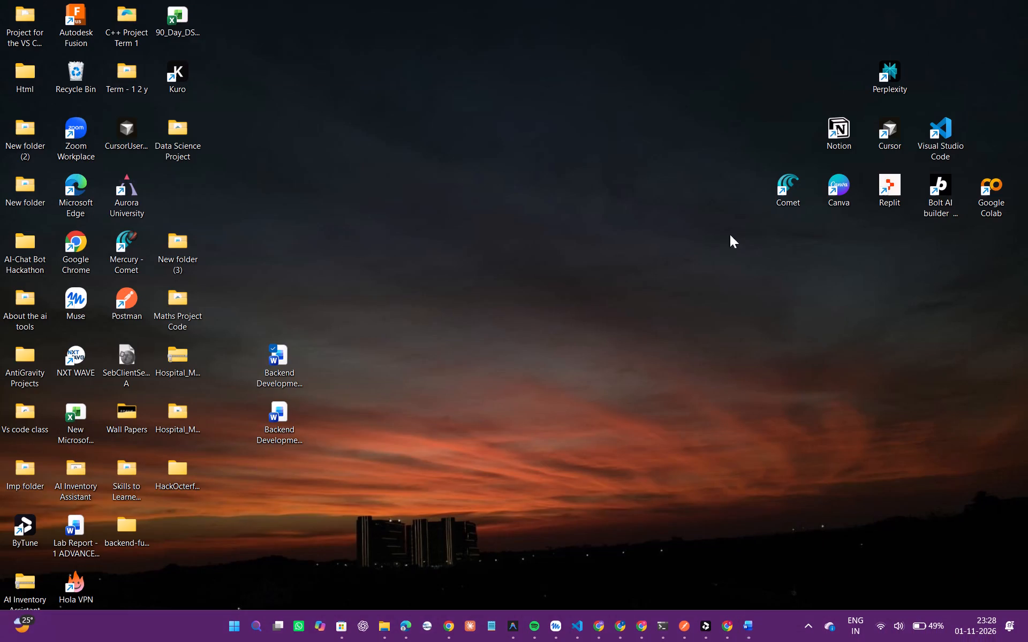
{"action": "left_click", "coordinate": [381, 369]}
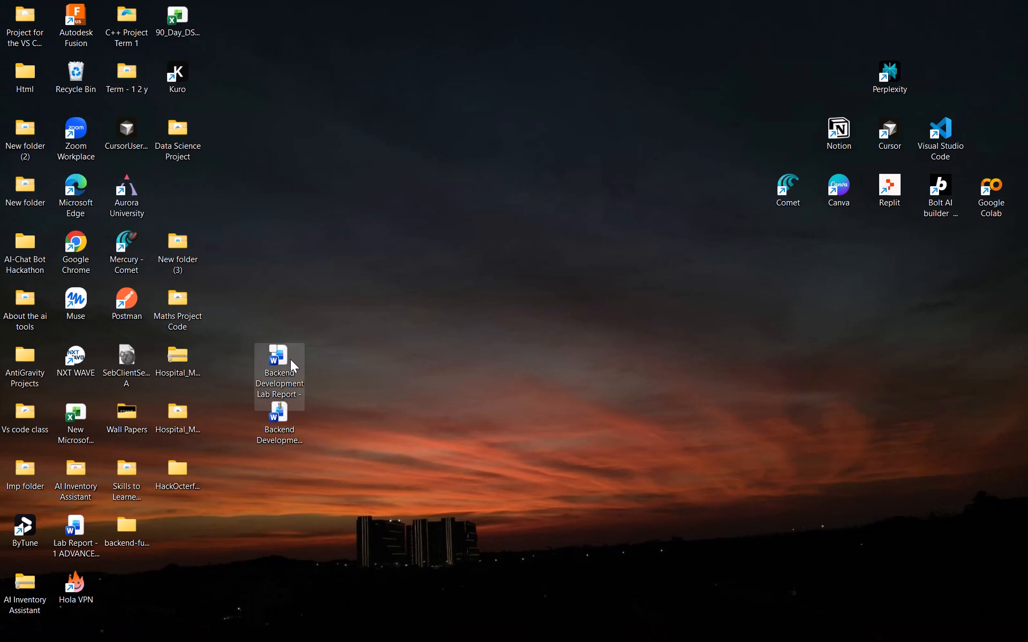
{"action": "double_click", "coordinate": [290, 359]}
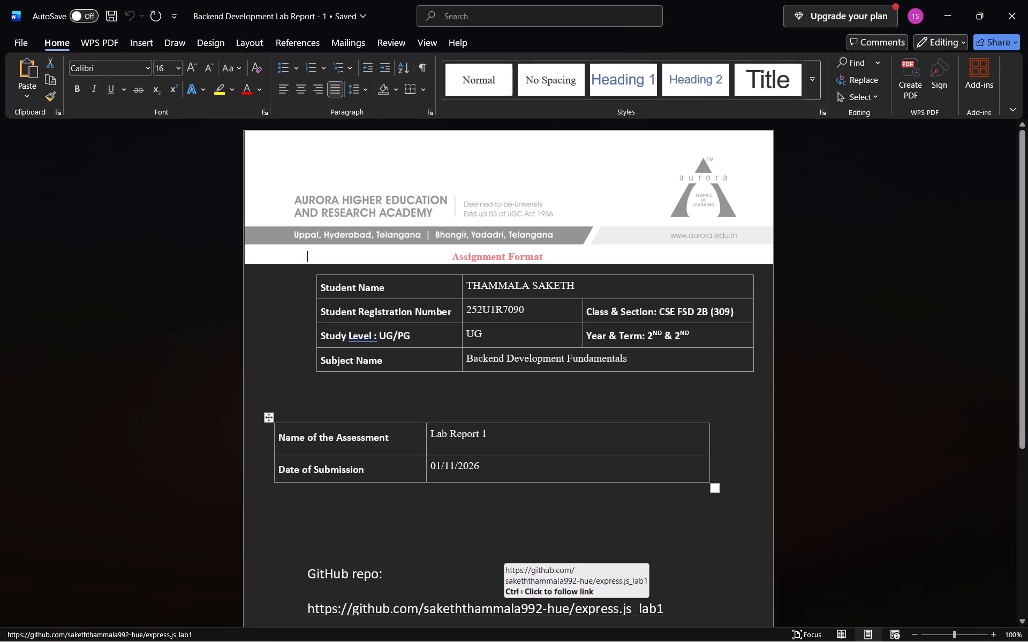
{"action": "left_click", "coordinate": [500, 615], "text": "ctrl"}
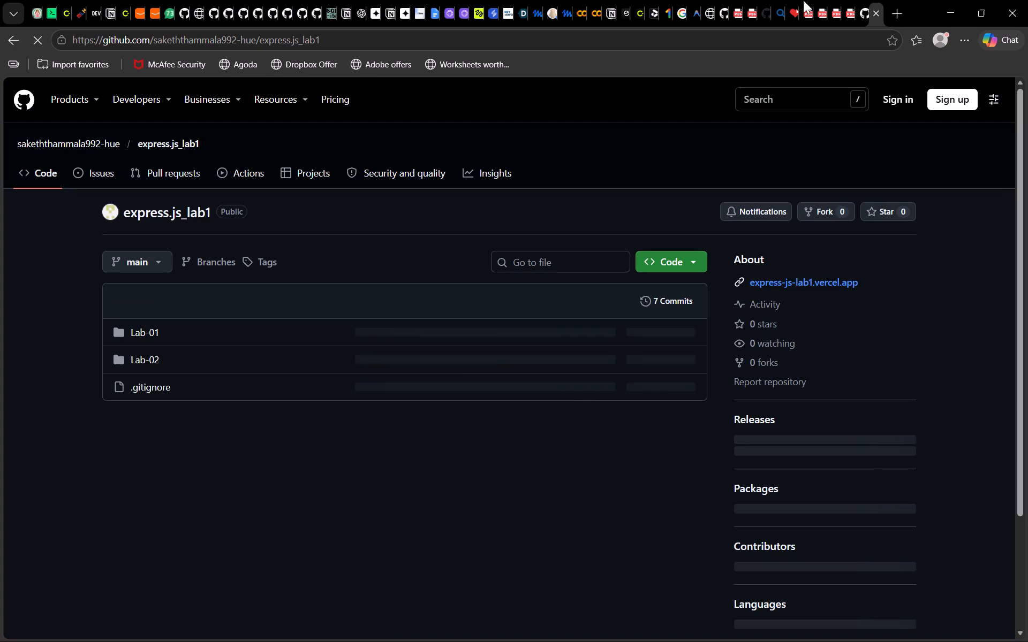
{"action": "left_click", "coordinate": [964, 12]}
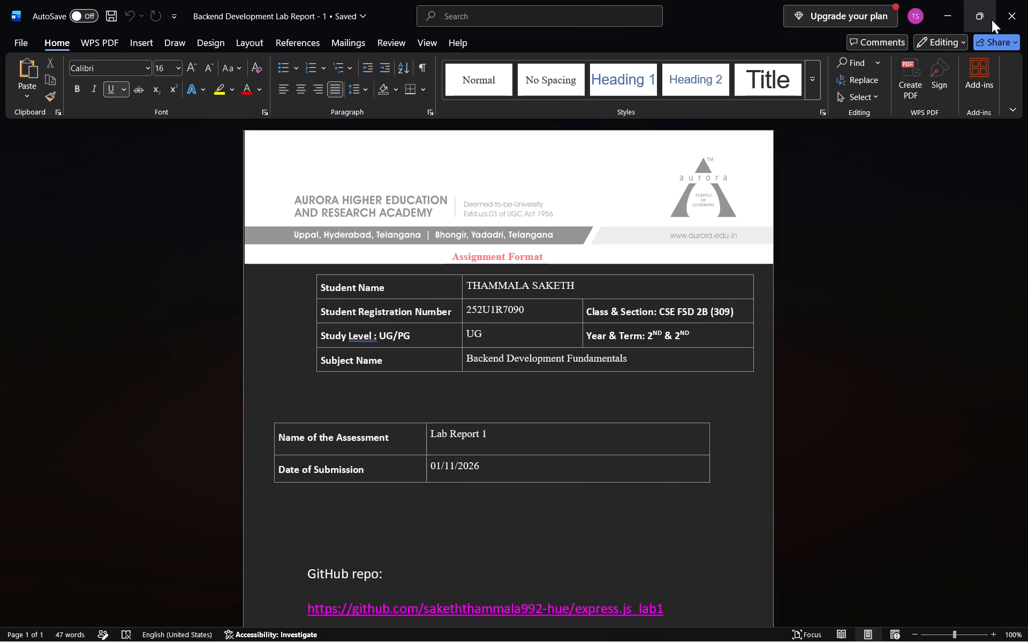
{"action": "left_click", "coordinate": [1023, 15]}
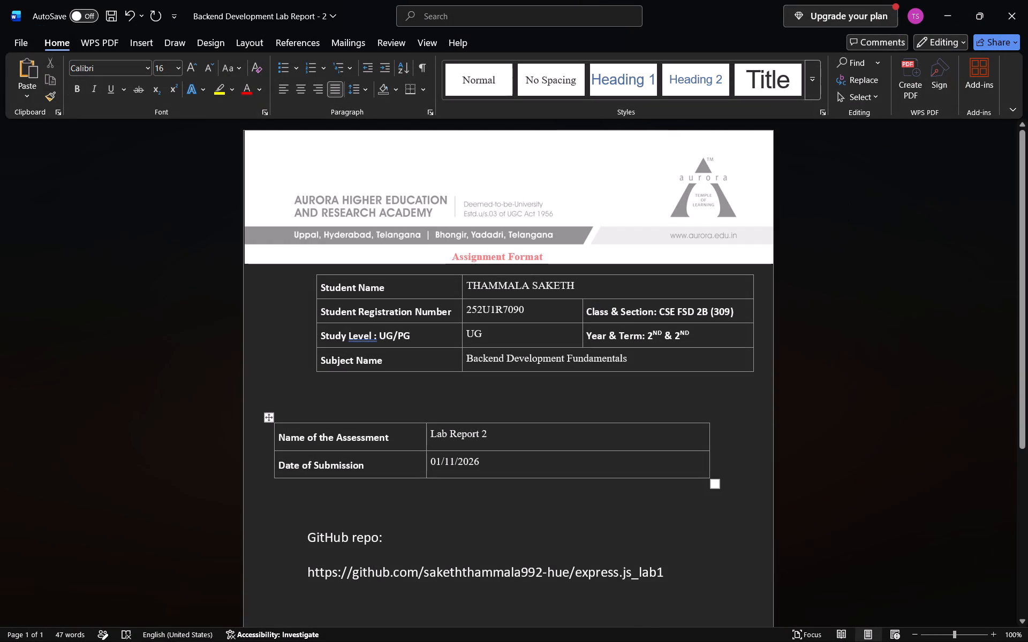
Try to follow the repository link below "GitHub repo:" in the Lab Report - 2 document.
{"action": "left_click", "coordinate": [483, 555]}
{"action": "left_click", "coordinate": [450, 569], "text": "ctrl"}
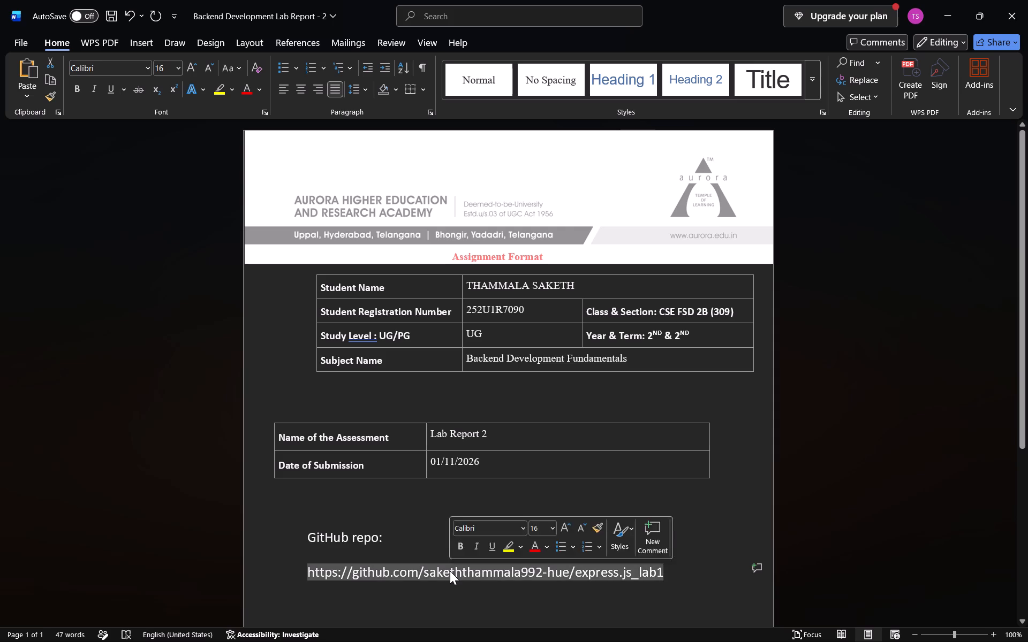
{"action": "left_click", "coordinate": [450, 571]}
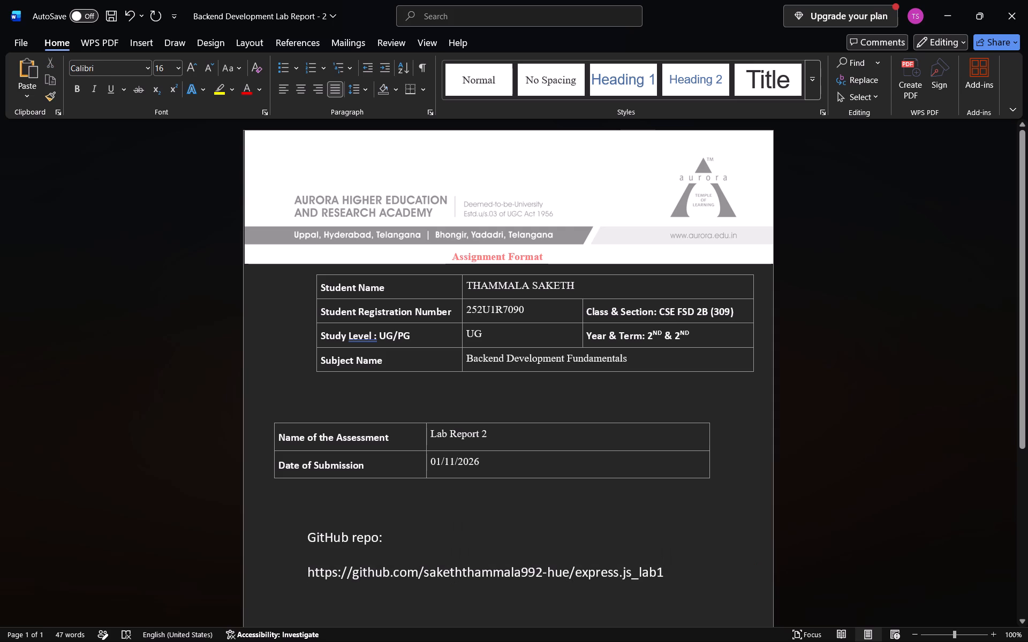
{"action": "left_click", "coordinate": [335, 578], "text": "ctrl"}
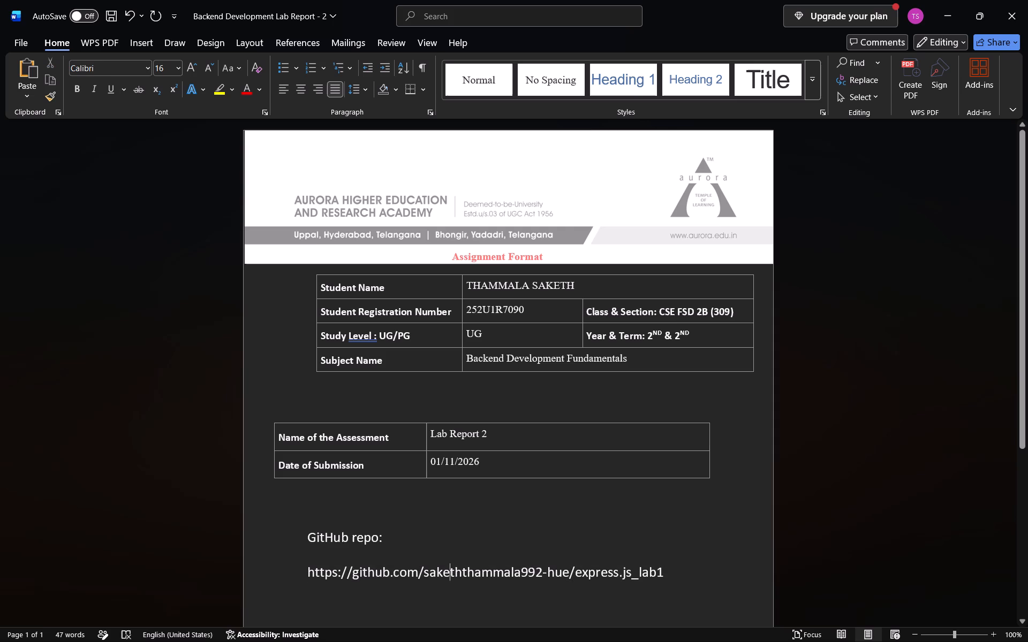
{"action": "left_click", "coordinate": [335, 578]}
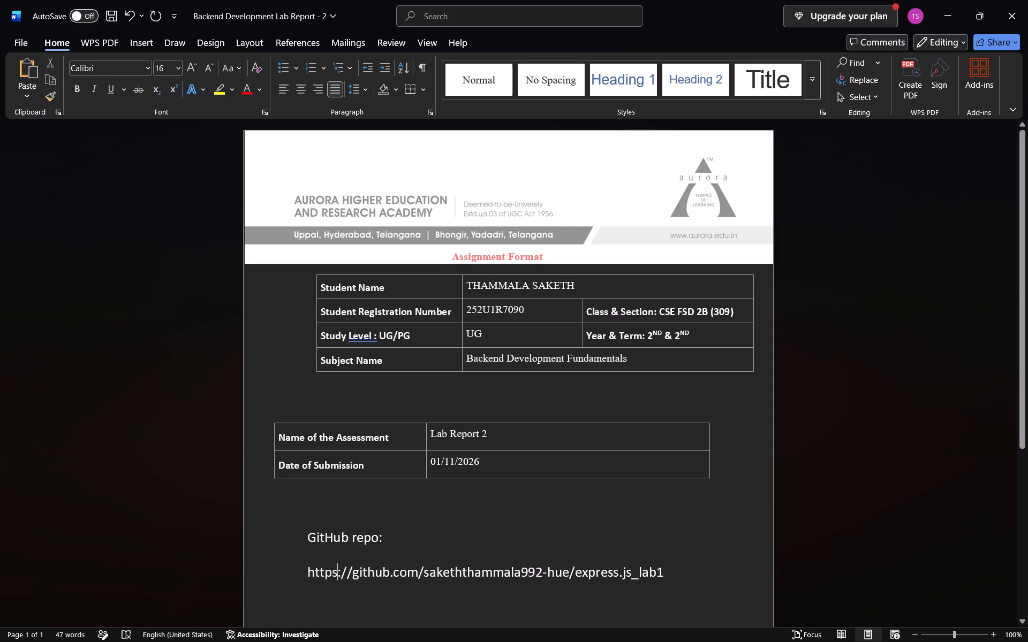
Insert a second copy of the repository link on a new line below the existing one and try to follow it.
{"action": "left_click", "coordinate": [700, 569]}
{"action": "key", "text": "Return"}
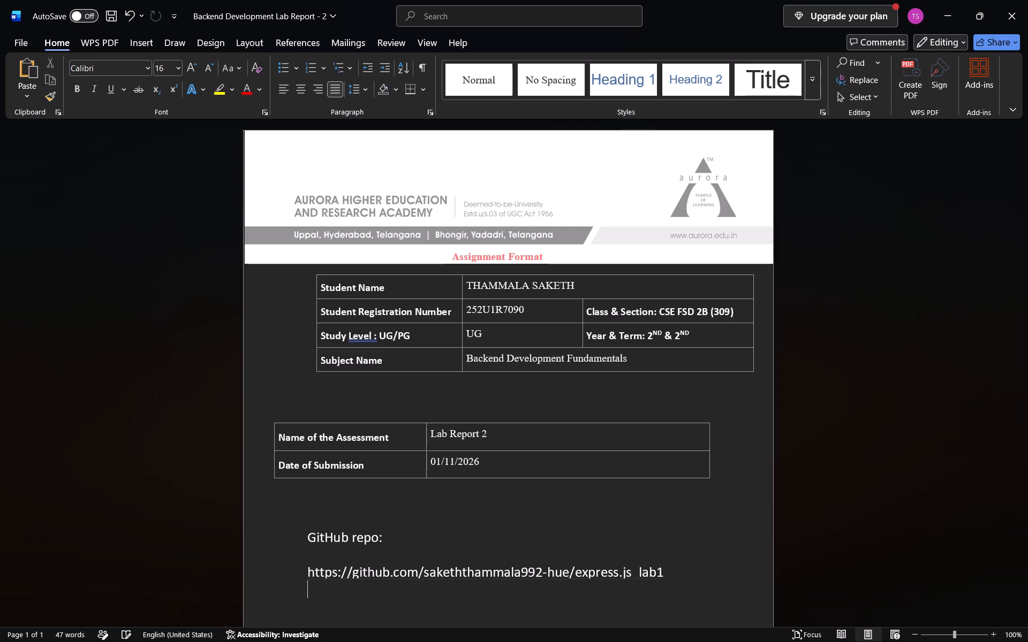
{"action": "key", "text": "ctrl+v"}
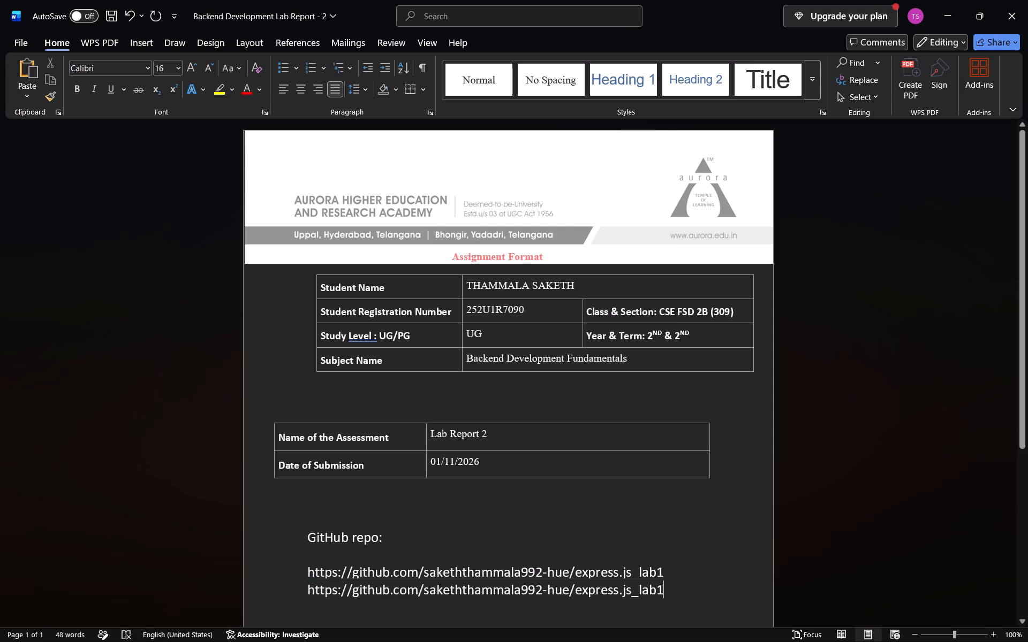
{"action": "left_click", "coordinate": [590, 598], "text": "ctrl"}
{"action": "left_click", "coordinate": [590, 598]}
Delete both copies of the repository link and insert a single one again below "GitHub repo:".
{"action": "left_click_drag", "start_coordinate": [683, 591], "coordinate": [307, 570]}
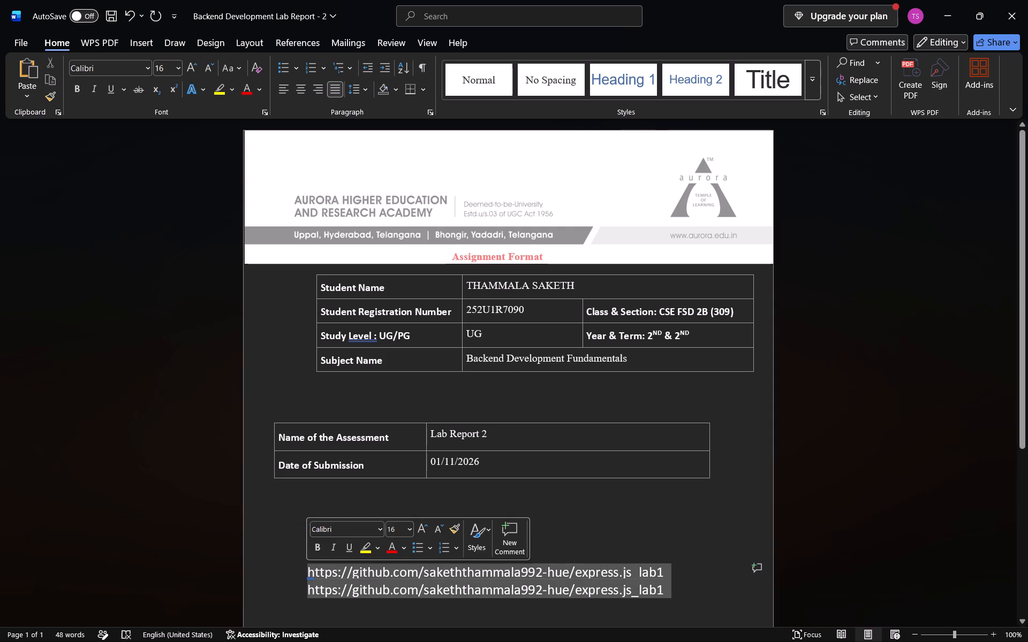
{"action": "key", "text": "BackSpace"}
{"action": "key", "text": "BackSpace"}
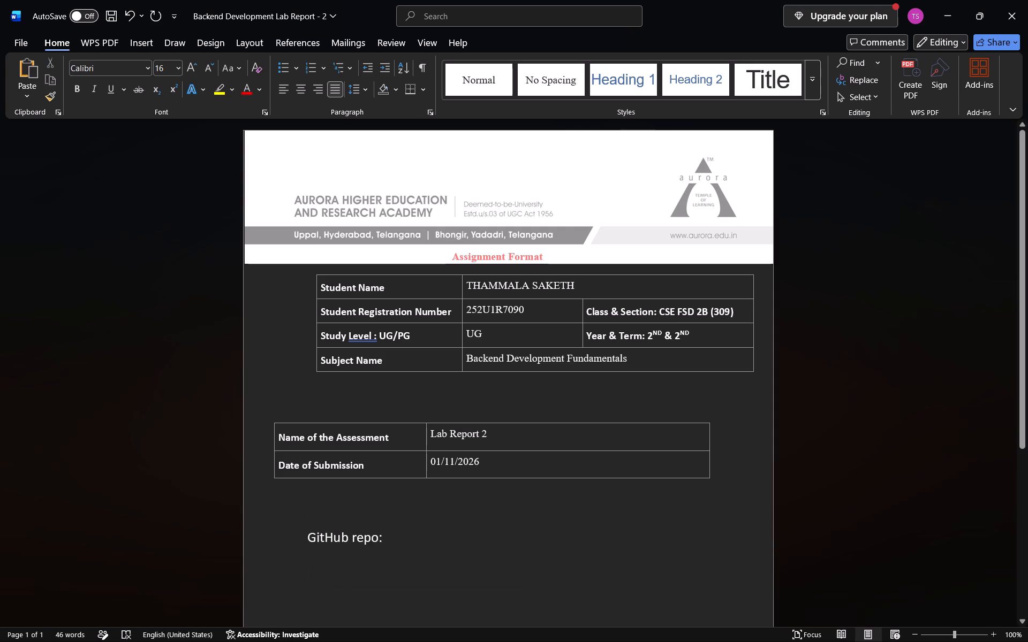
{"action": "key", "text": "ctrl+v"}
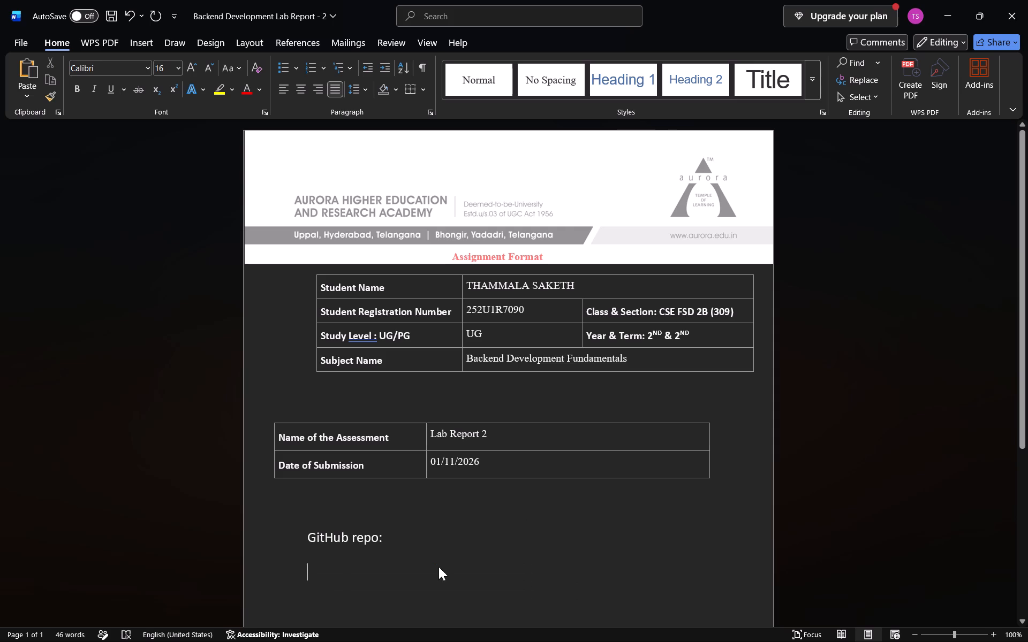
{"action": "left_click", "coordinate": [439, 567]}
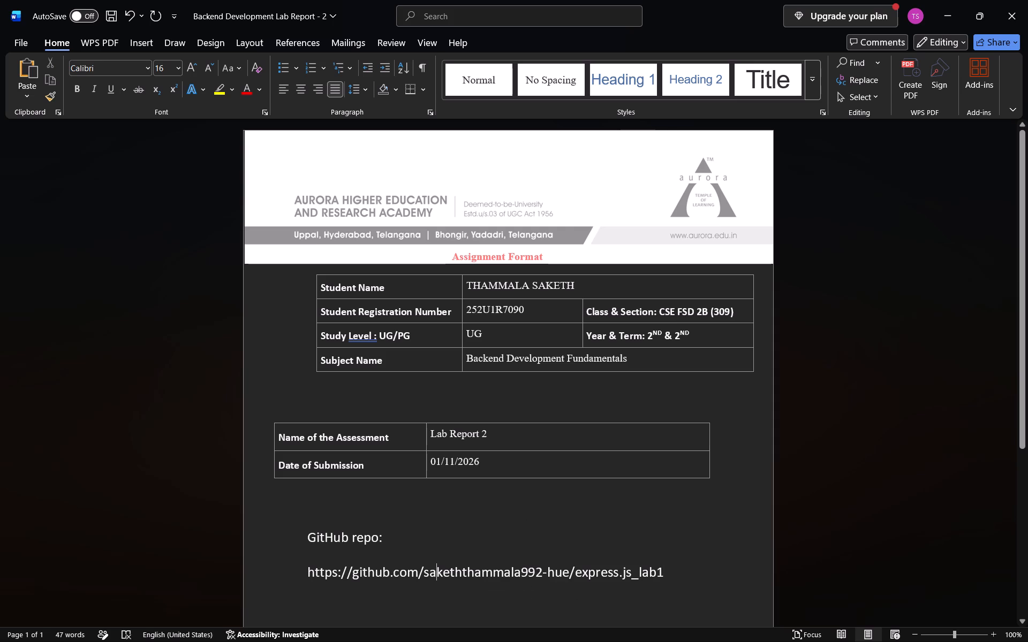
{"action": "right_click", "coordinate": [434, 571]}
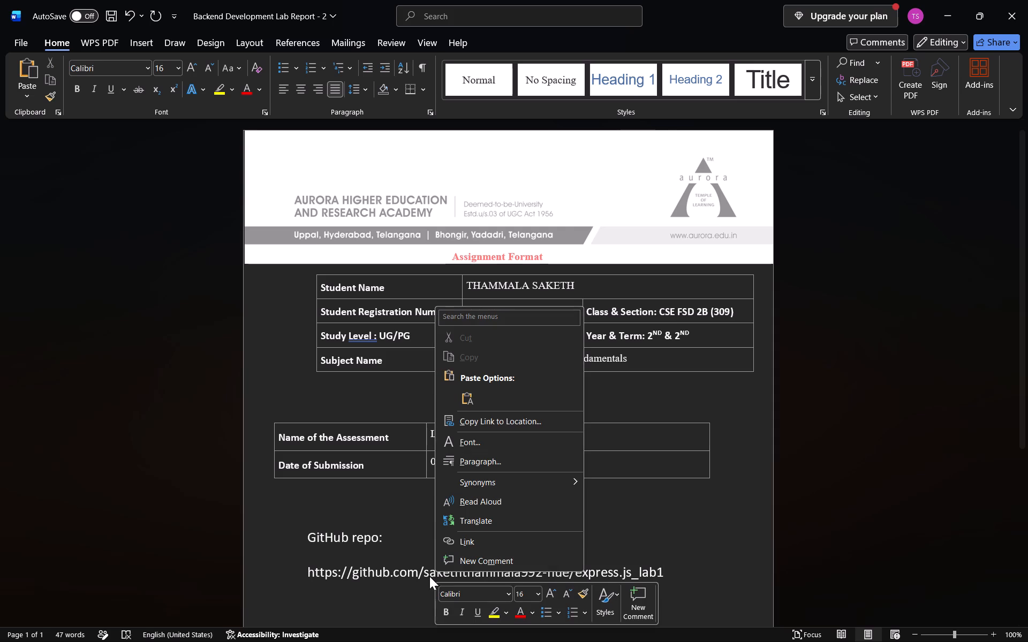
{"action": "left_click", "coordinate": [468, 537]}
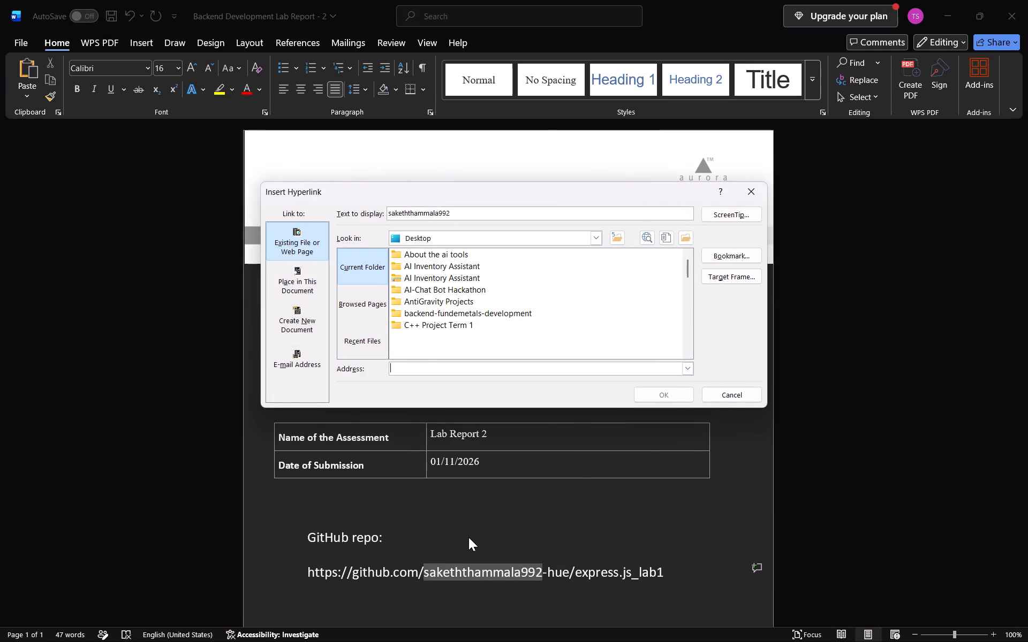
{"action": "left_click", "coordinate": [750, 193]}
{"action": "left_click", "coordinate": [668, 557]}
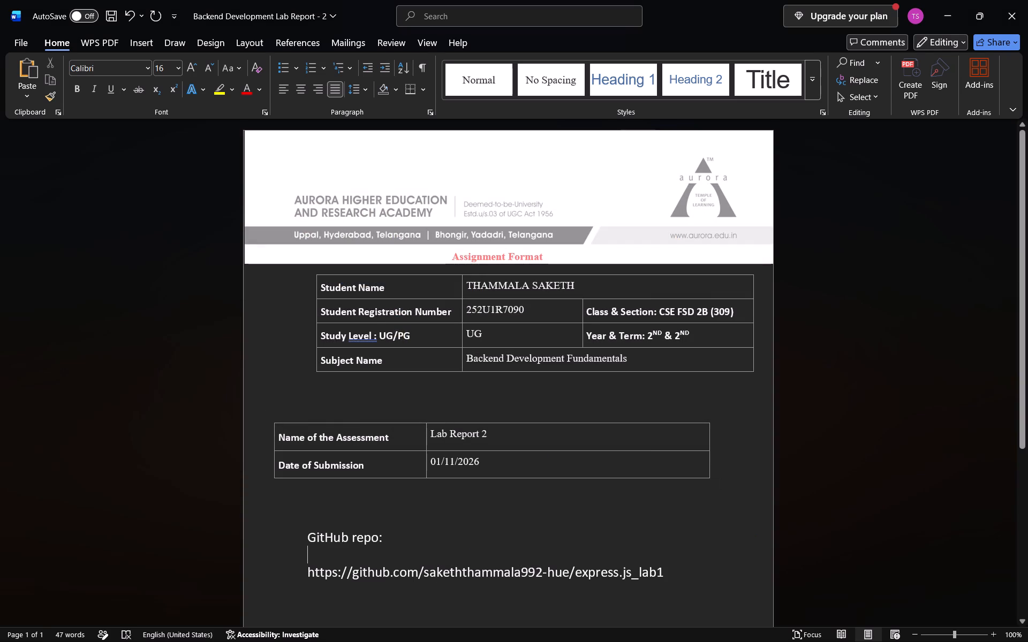
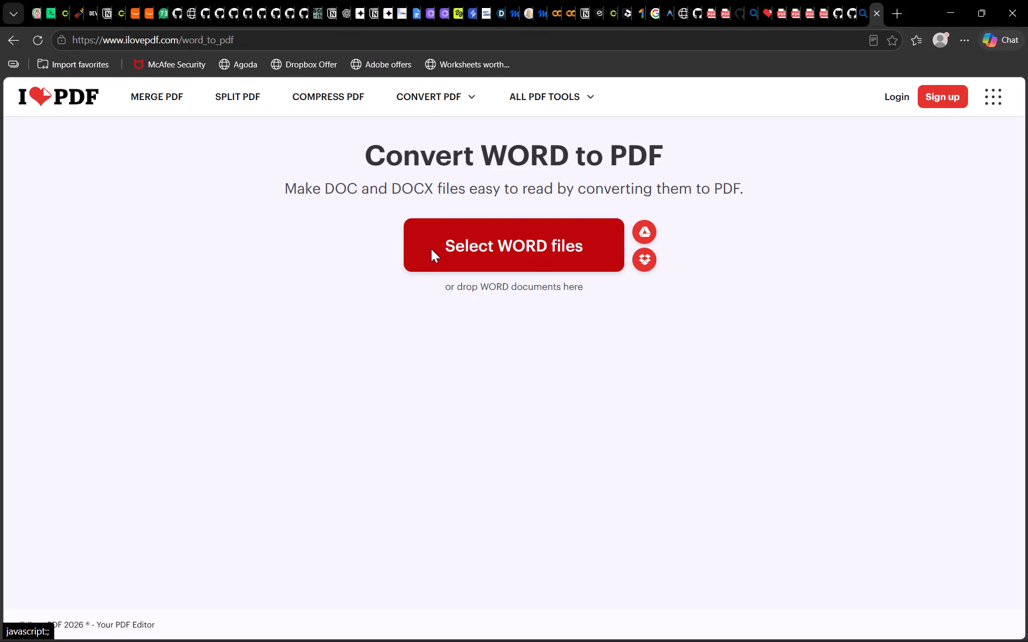
Upload the copied Backend Development Lab Report - 1 document to the Word to PDF converter, convert it, and download the PDF.
{"action": "key", "text": "ctrl+v"}
{"action": "key", "text": "Return"}
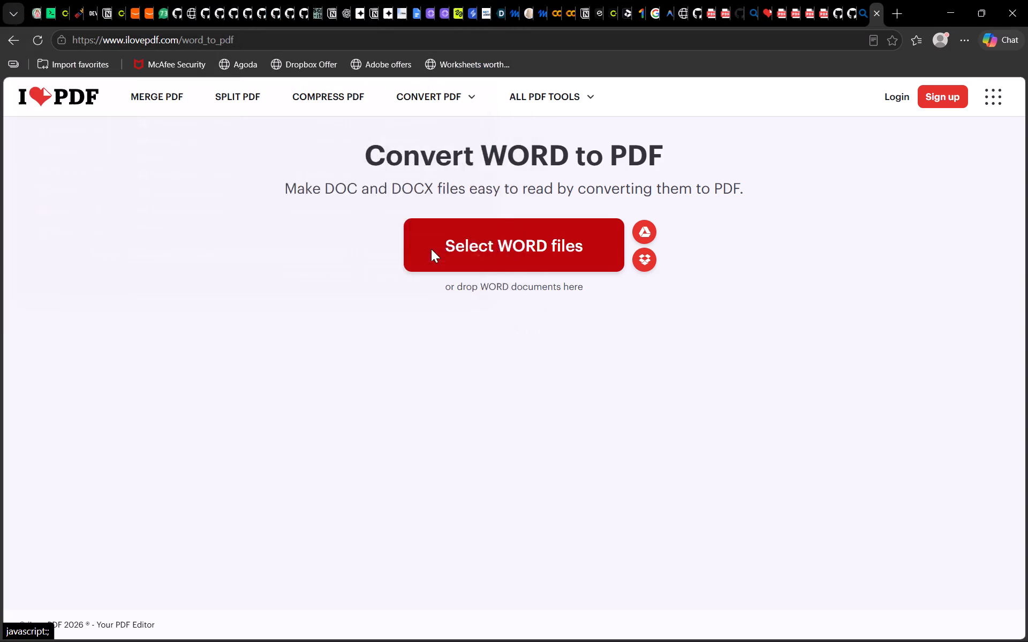
{"action": "left_click", "coordinate": [790, 575]}
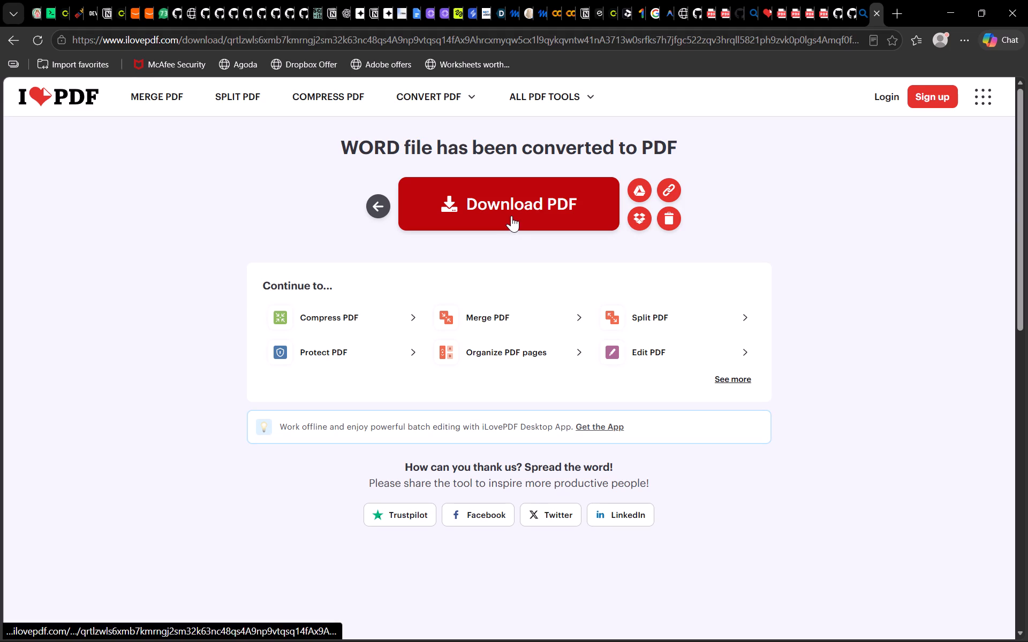
{"action": "left_click", "coordinate": [511, 216]}
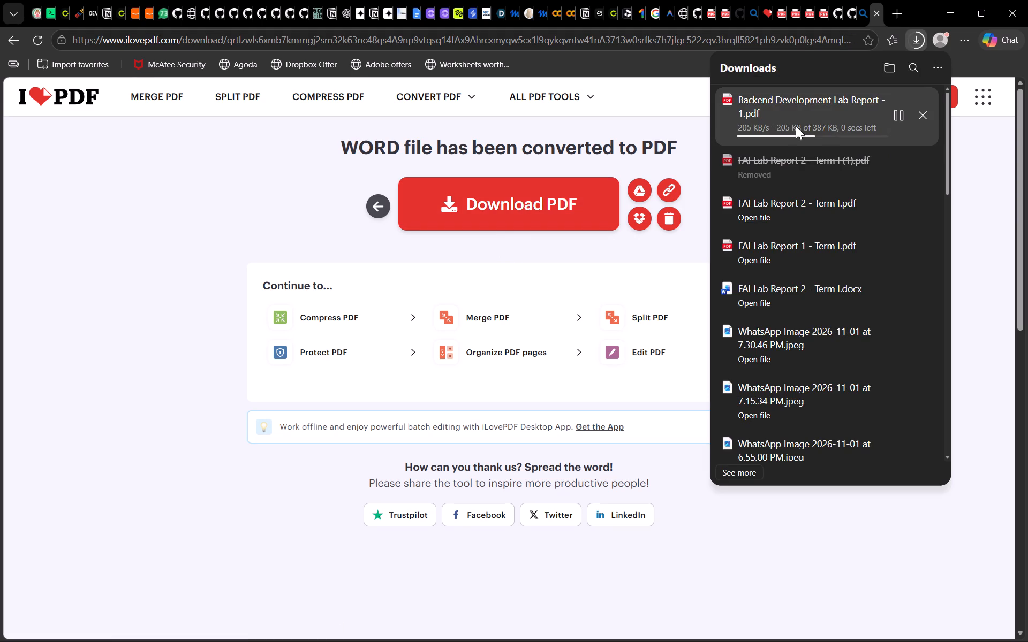
Open the downloaded Lab Report - 1 PDF and follow its GitHub repository link.
{"action": "left_click", "coordinate": [759, 126]}
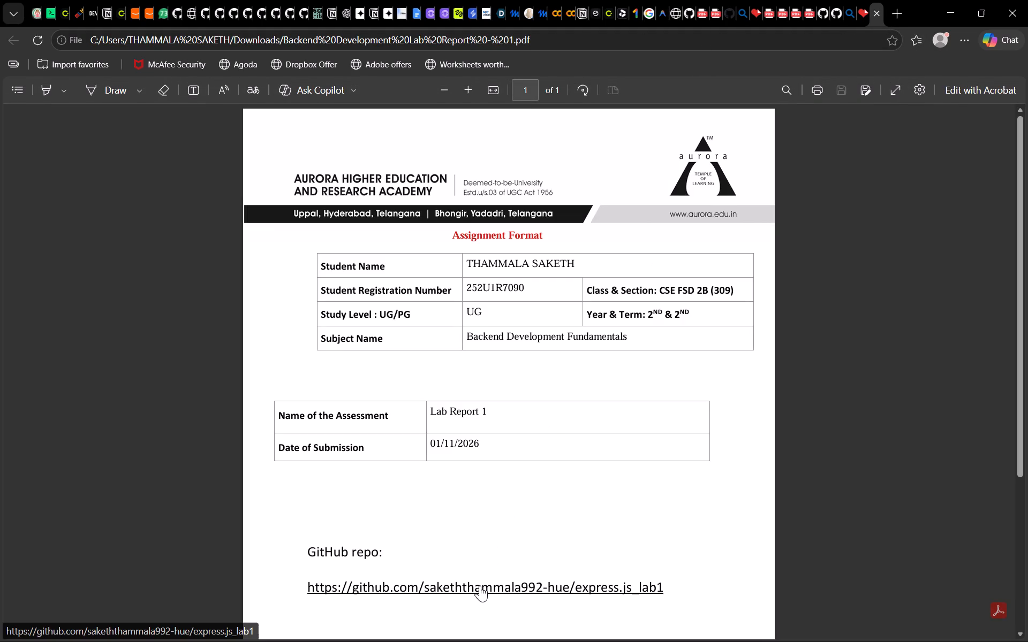
{"action": "left_click", "coordinate": [480, 585]}
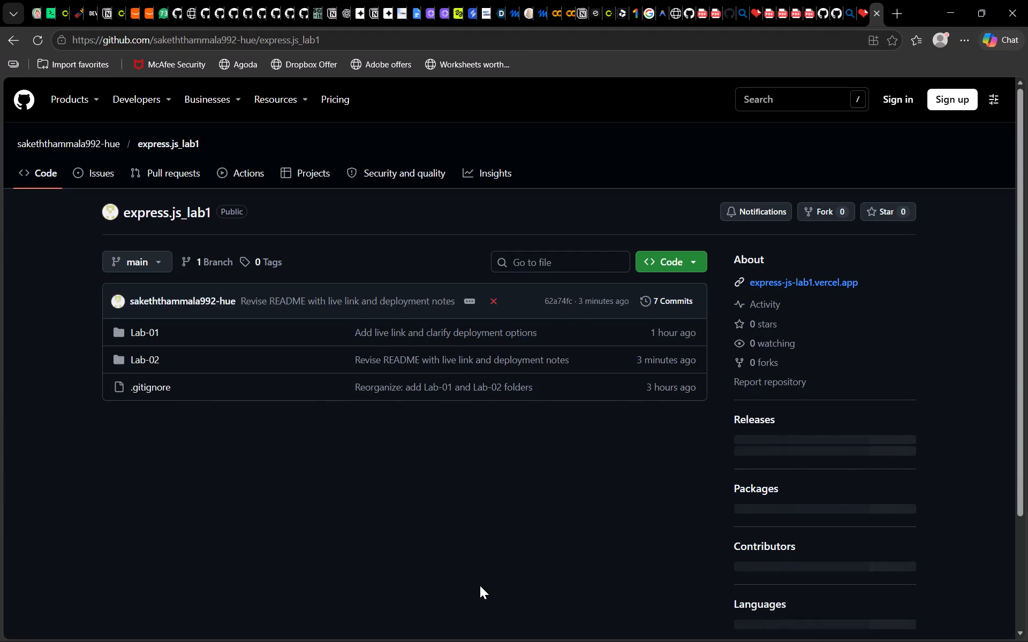
Copy Backend Development Lab Report - 2 from the desktop and load it into a fresh iLovePDF Word to PDF conversion in Edge.
{"action": "left_click", "coordinate": [949, 16]}
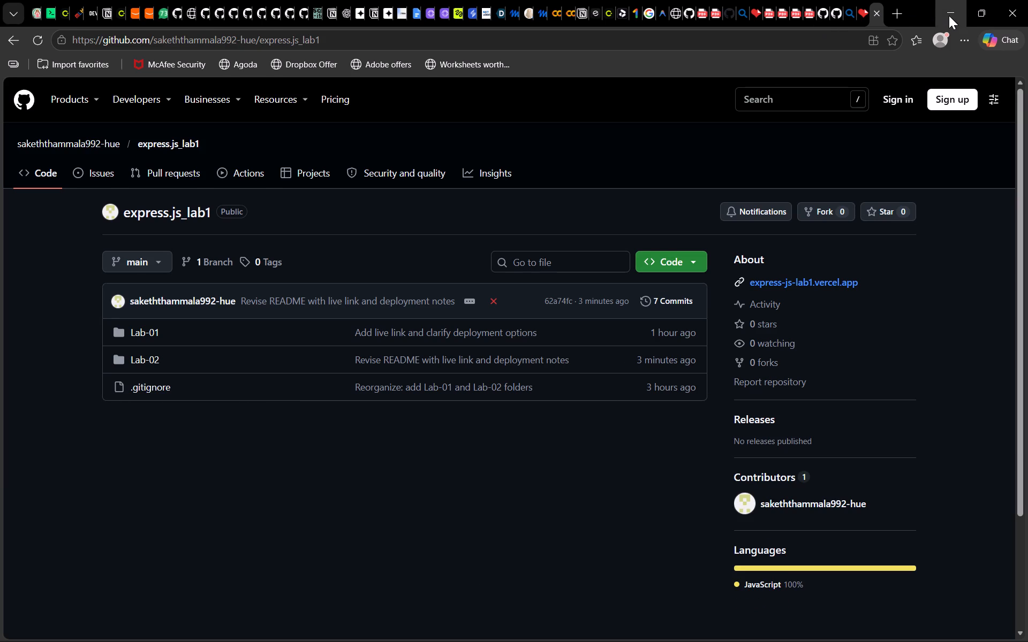
{"action": "left_click", "coordinate": [385, 418]}
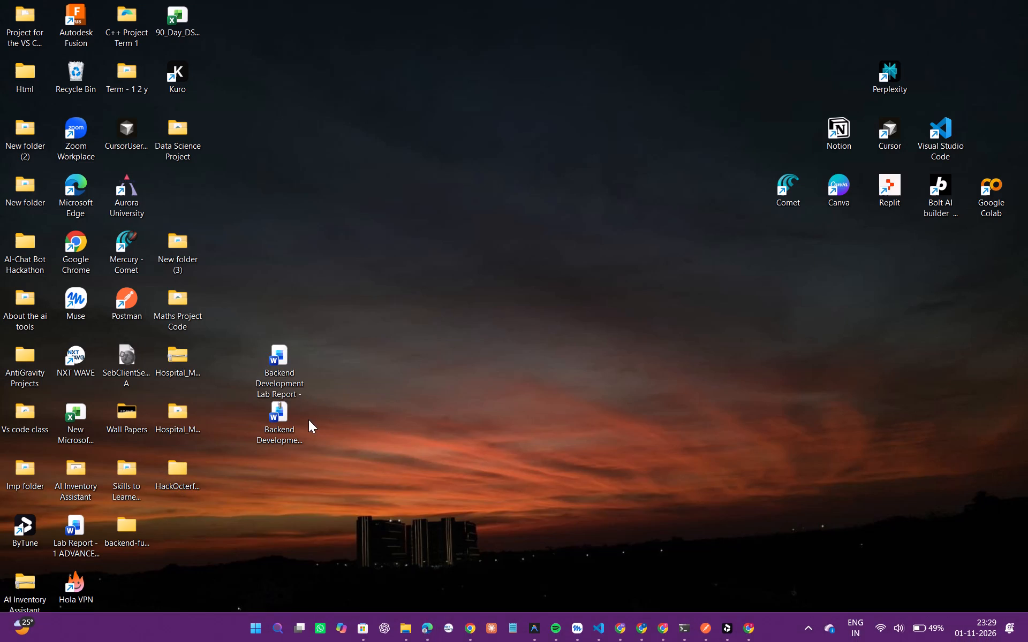
{"action": "left_click", "coordinate": [292, 425]}
{"action": "key", "text": "ctrl+c"}
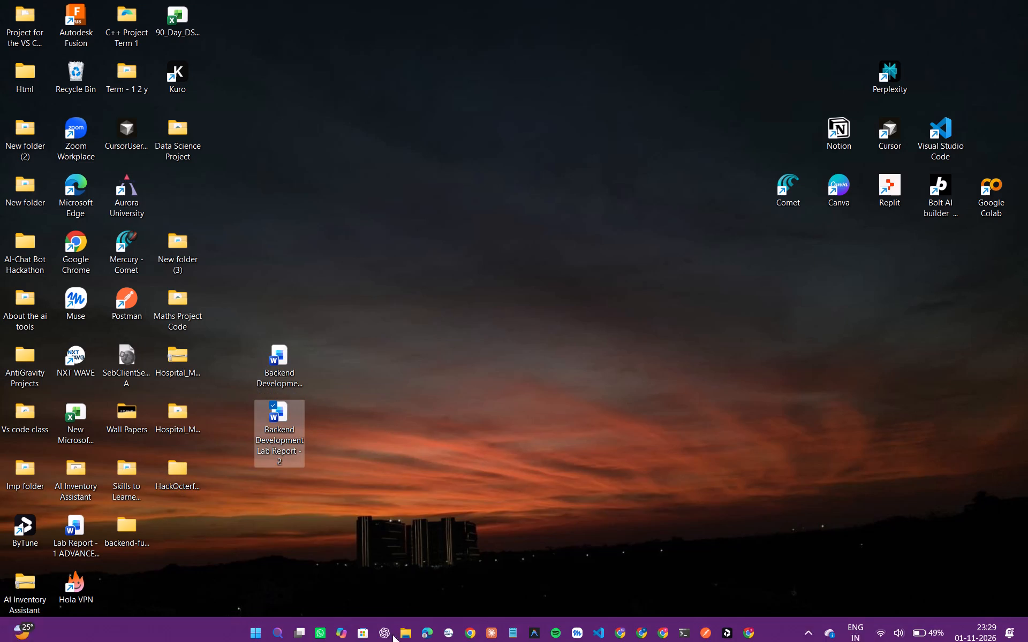
{"action": "left_click", "coordinate": [479, 627]}
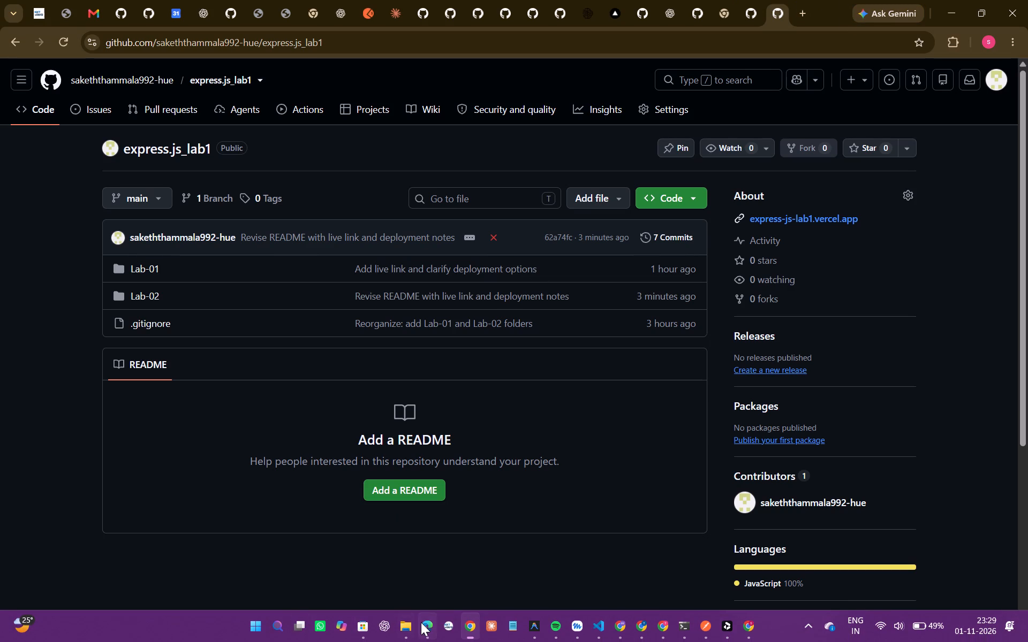
{"action": "left_click", "coordinate": [421, 622]}
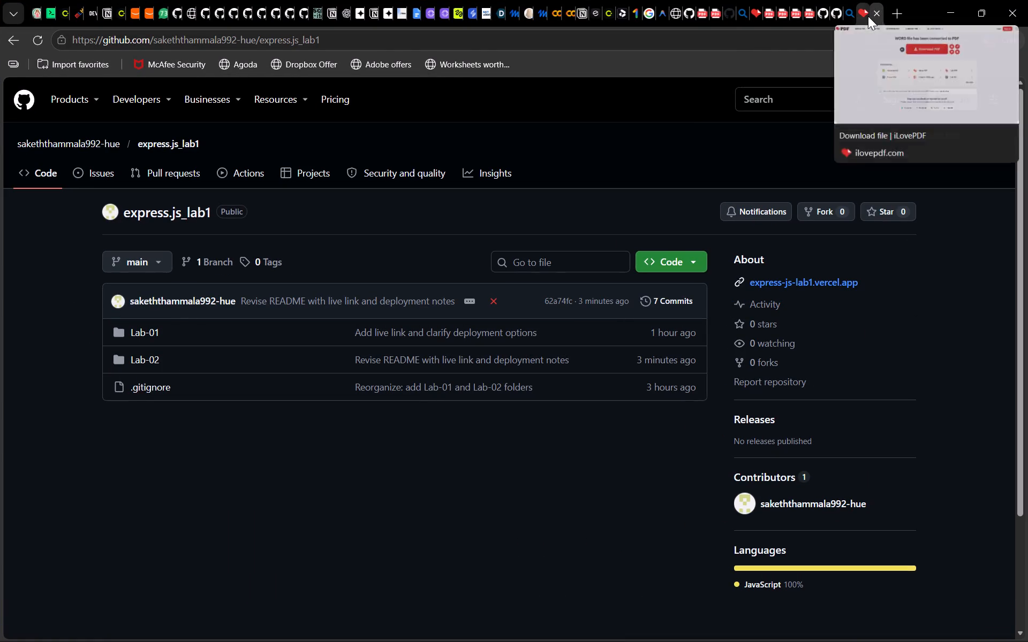
{"action": "left_click", "coordinate": [868, 16]}
{"action": "left_click", "coordinate": [371, 202]}
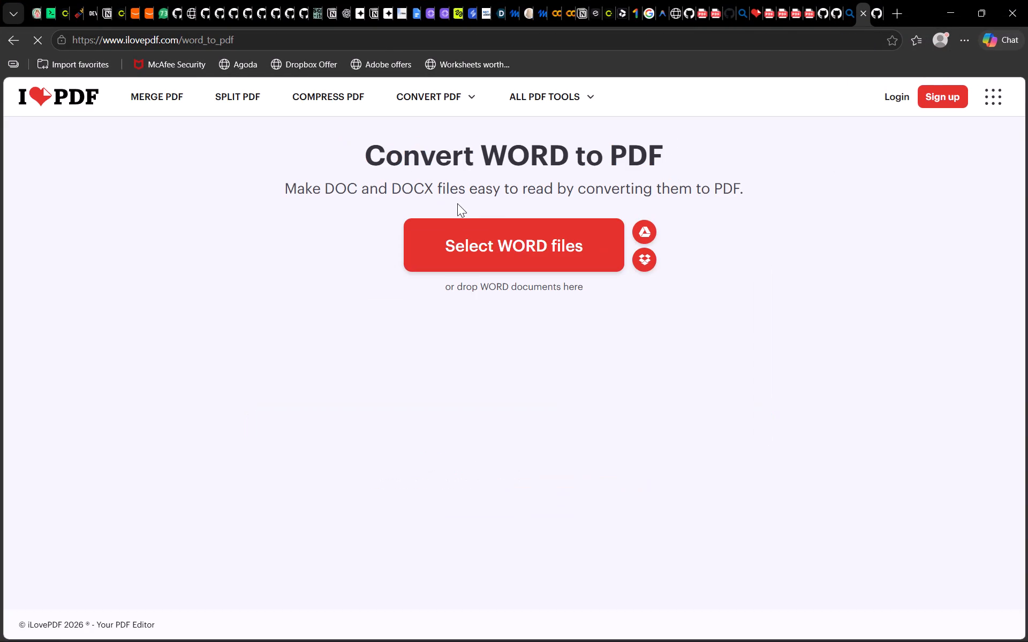
{"action": "left_click", "coordinate": [500, 234]}
{"action": "key", "text": "ctrl+v"}
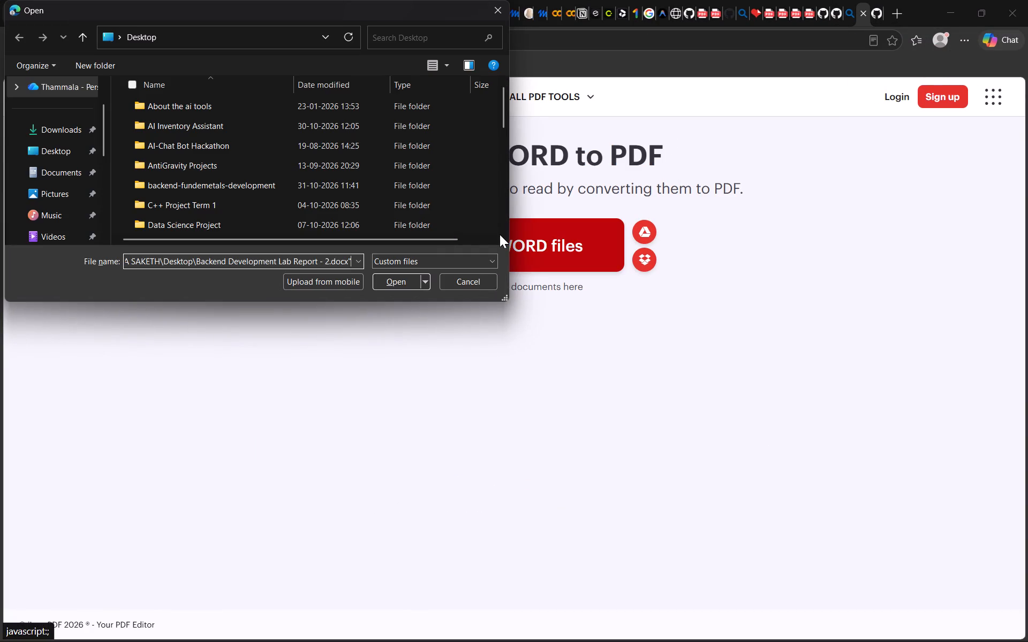
{"action": "key", "text": "Return"}
{"action": "key", "text": "Return"}
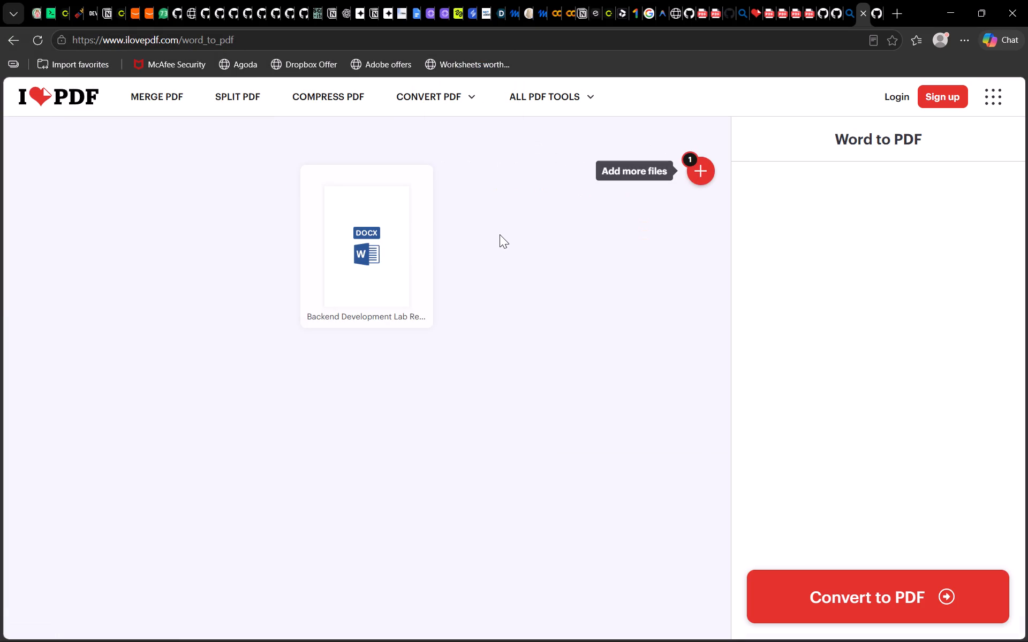
Convert the Lab Report - 2 document to PDF and download the result.
{"action": "left_click", "coordinate": [911, 626]}
{"action": "left_click", "coordinate": [886, 603]}
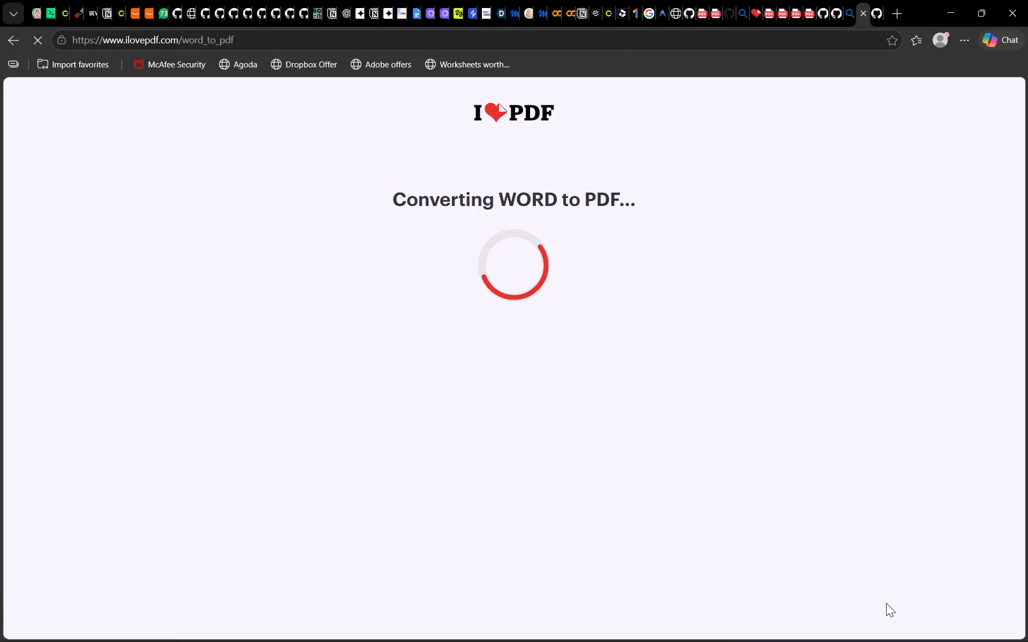
{"action": "left_click", "coordinate": [536, 210]}
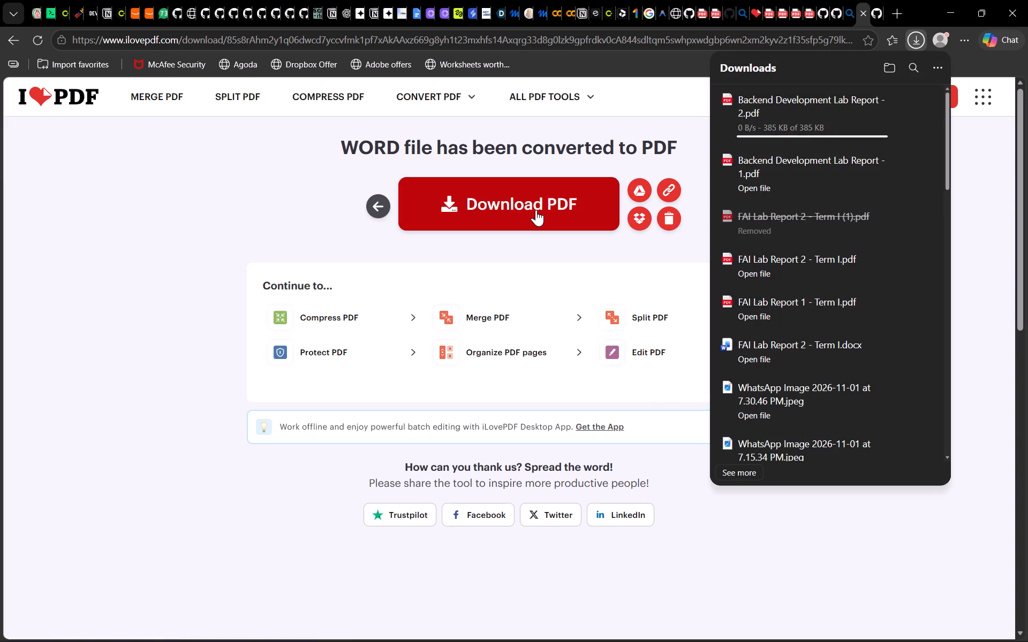
Open the downloaded Lab Report - 2 PDF, follow its GitHub repository link, and close that page to return to the converter.
{"action": "left_click", "coordinate": [742, 127]}
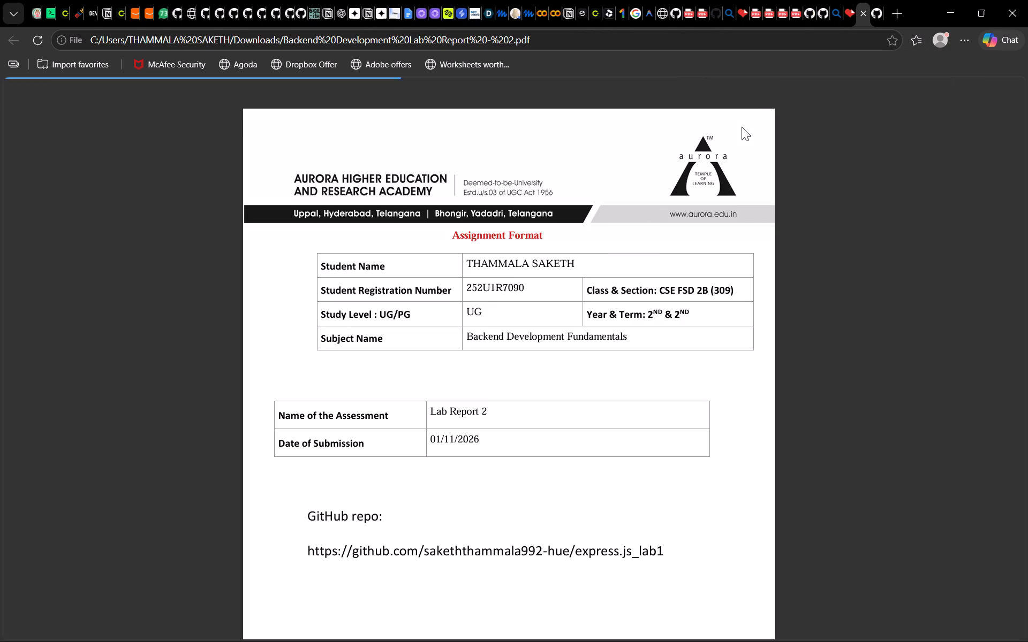
{"action": "left_click", "coordinate": [462, 548]}
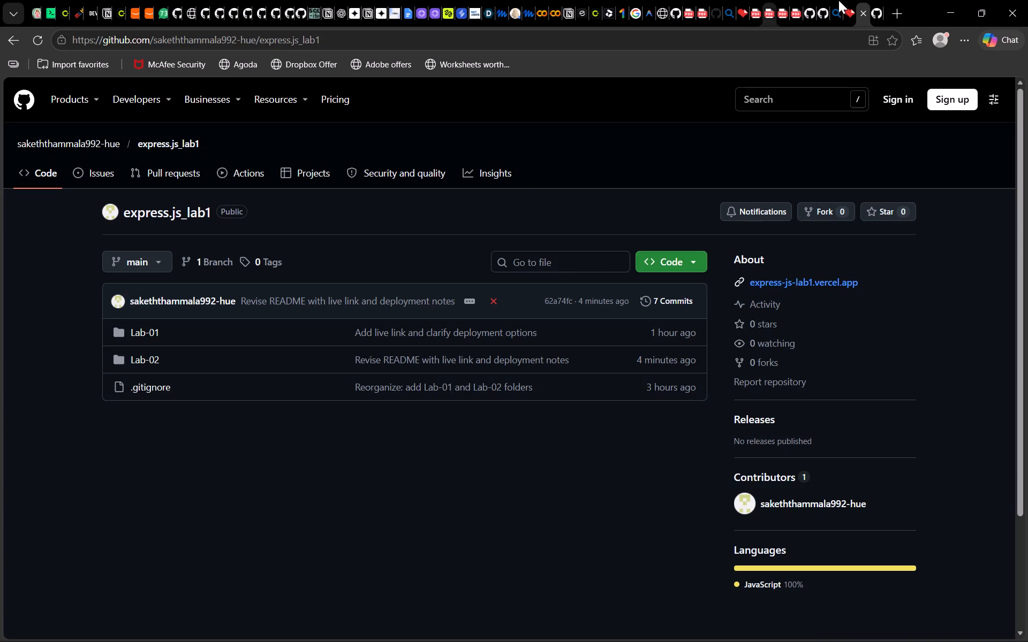
{"action": "left_click", "coordinate": [866, 13]}
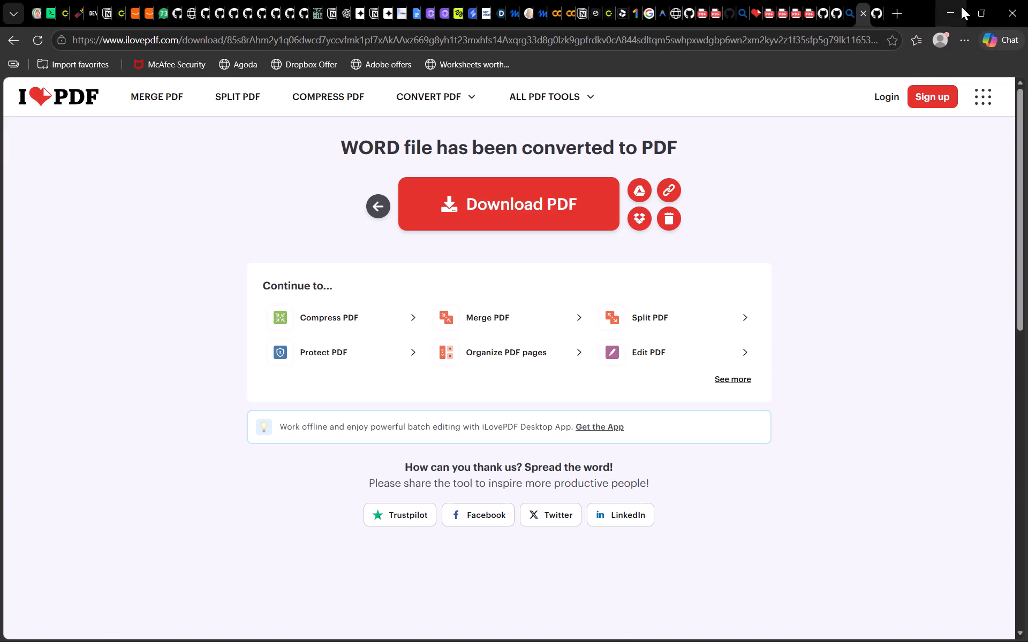
Go to the Downloads folder in File Explorer and open the Backend Development Lab Report - 1 PDF.
{"action": "left_click", "coordinate": [961, 6]}
{"action": "left_click", "coordinate": [961, 6]}
{"action": "left_click", "coordinate": [961, 6]}
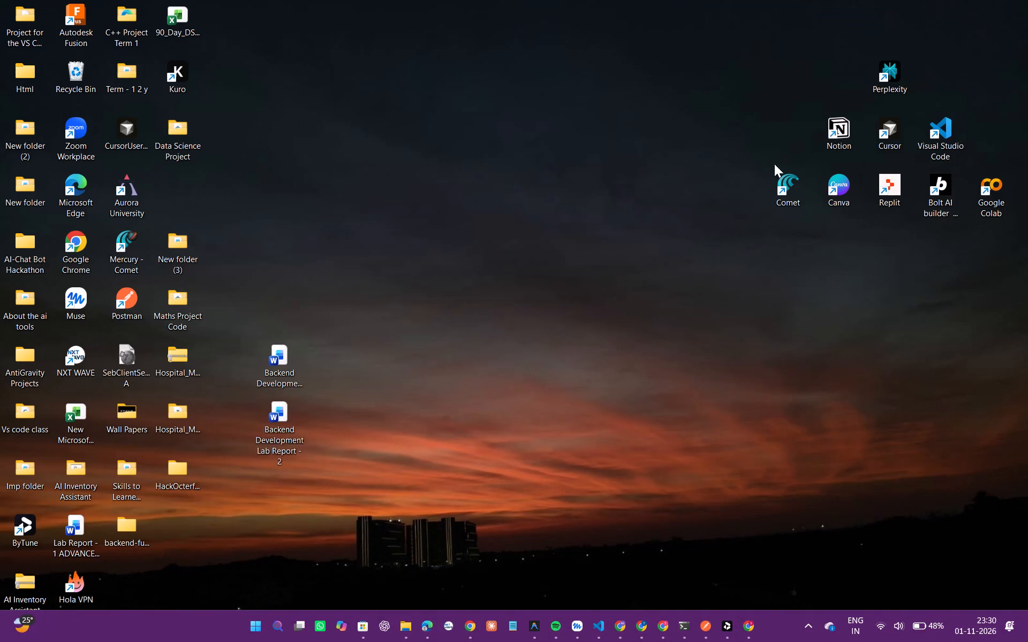
{"action": "left_click", "coordinate": [369, 358]}
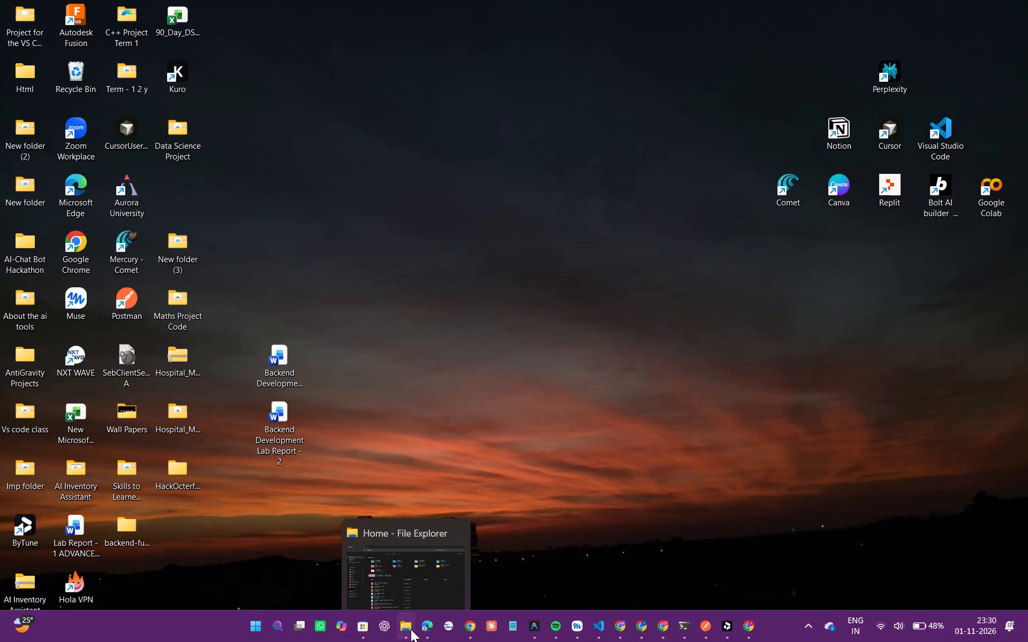
{"action": "left_click", "coordinate": [409, 630]}
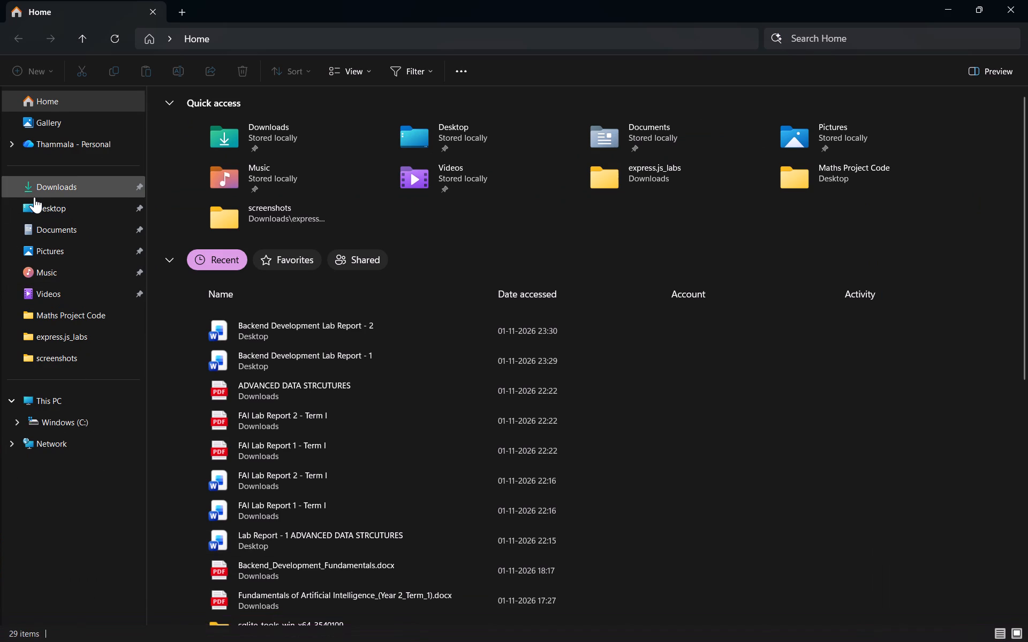
{"action": "left_click", "coordinate": [34, 197]}
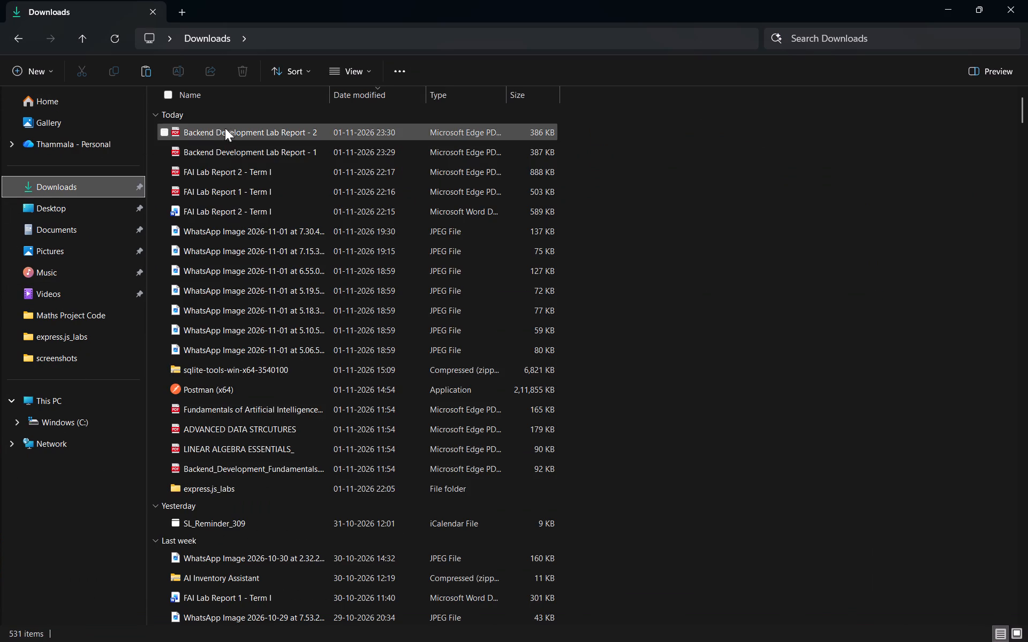
{"action": "double_click", "coordinate": [270, 148]}
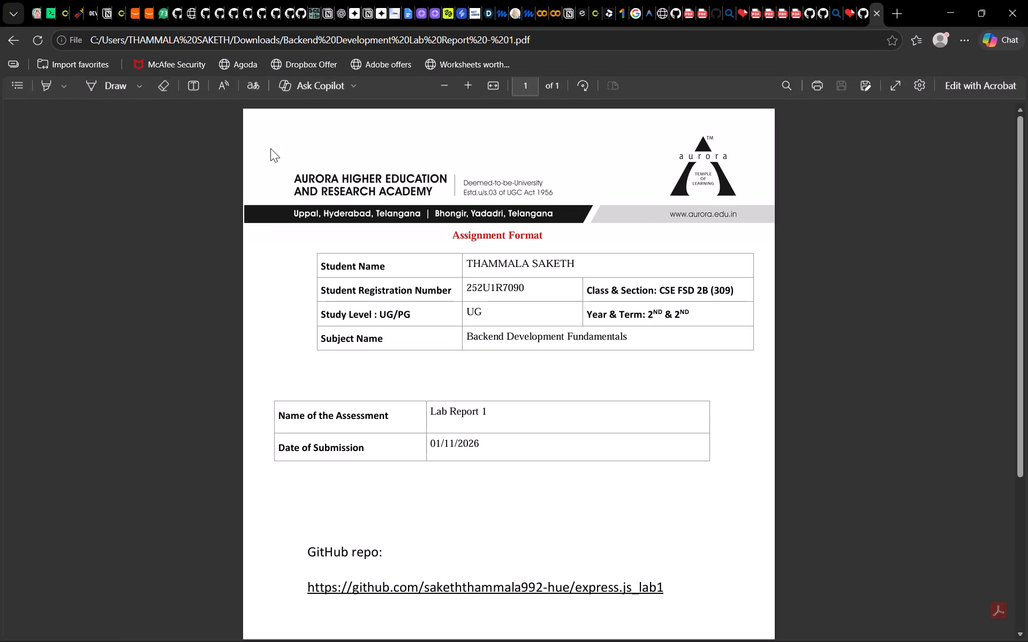
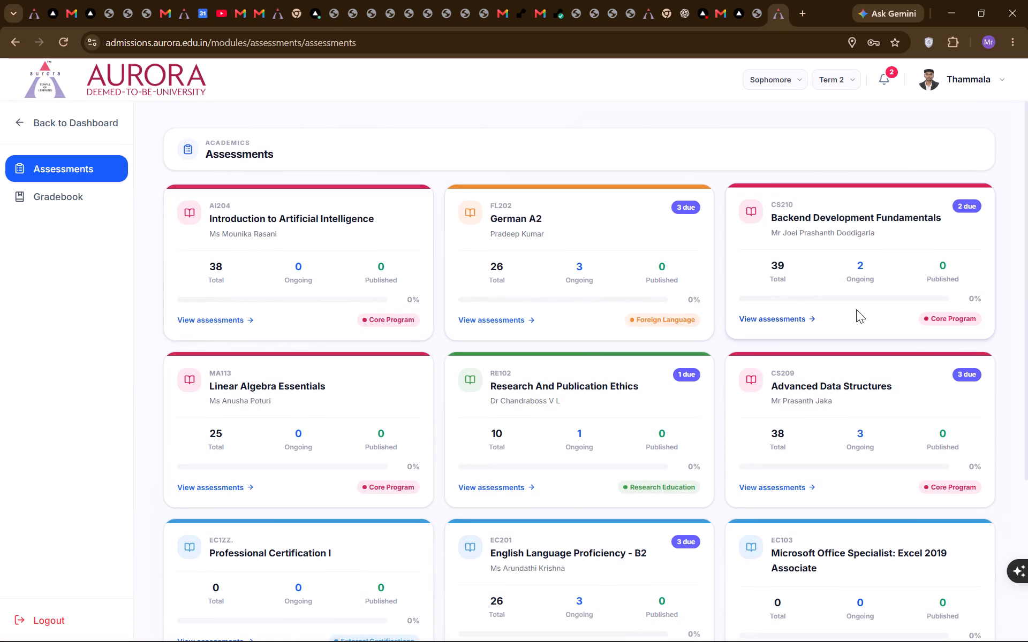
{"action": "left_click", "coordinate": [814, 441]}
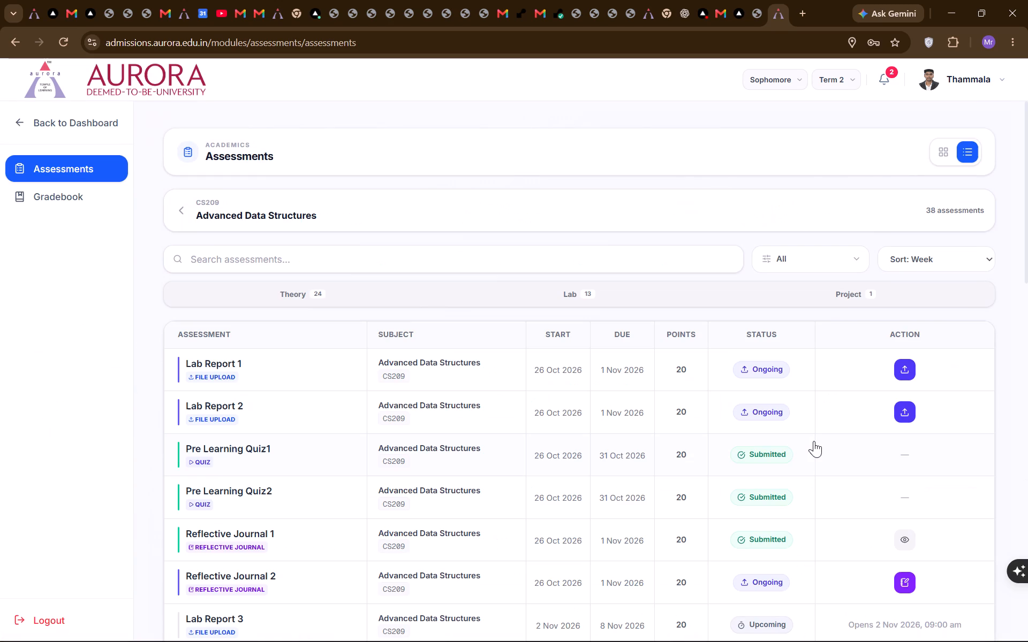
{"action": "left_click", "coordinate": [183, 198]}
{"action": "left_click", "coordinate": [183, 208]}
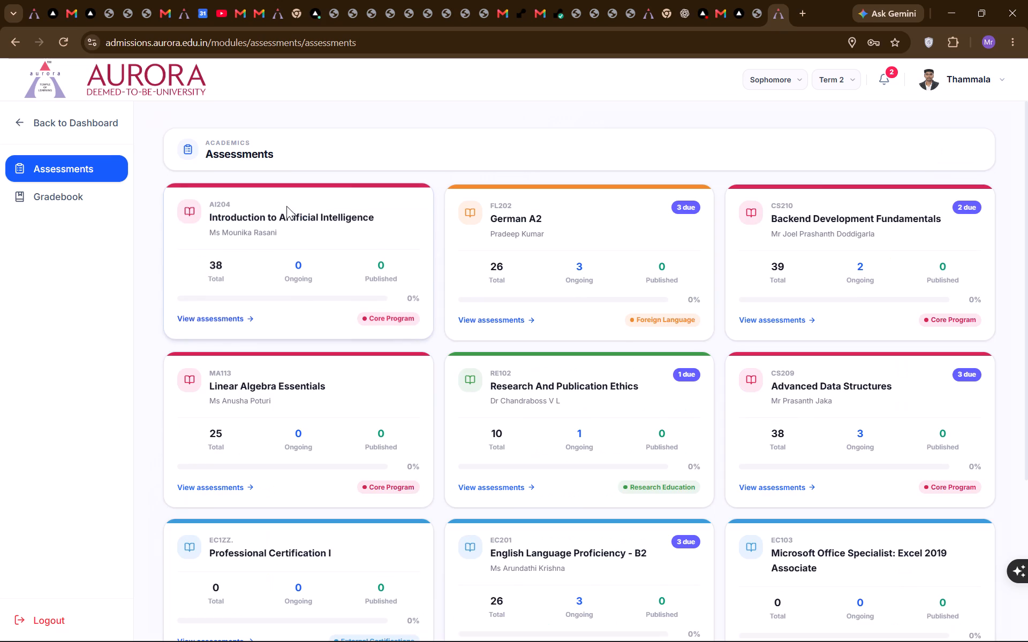
Submit the Backend Development Lab Report - 1 PDF for the Lab Report 1 assessment in Backend Development Fundamentals.
{"action": "left_click", "coordinate": [838, 243]}
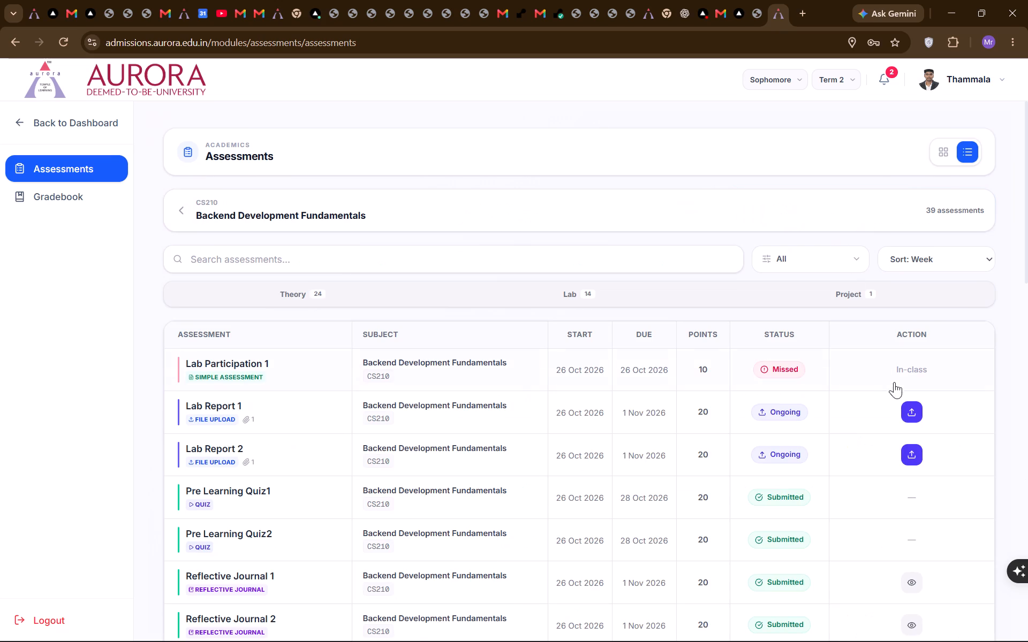
{"action": "left_click", "coordinate": [913, 409]}
{"action": "key", "text": "ctrl+v"}
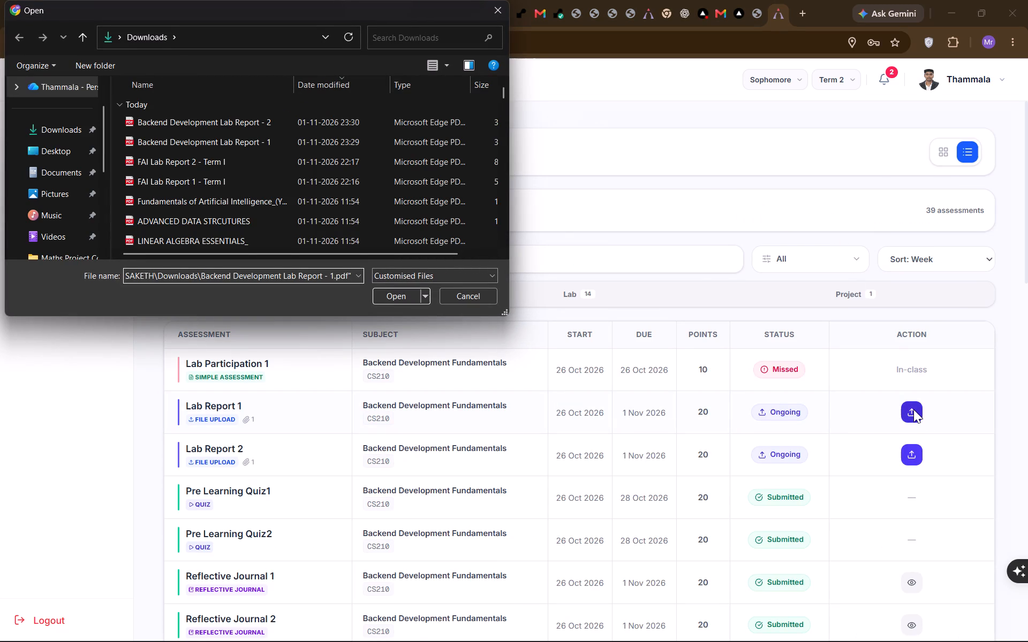
{"action": "key", "text": "Return"}
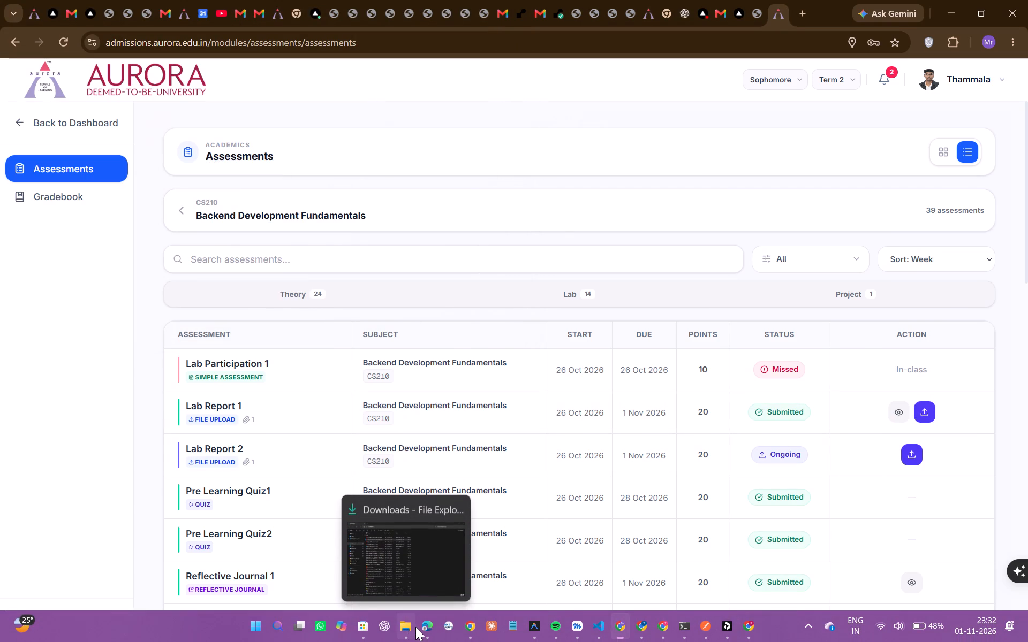
Copy the Backend Development Lab Report - 2 PDF from Downloads and submit it for the Lab Report 2 assessment in Chrome.
{"action": "left_click", "coordinate": [412, 628]}
{"action": "left_click", "coordinate": [300, 129]}
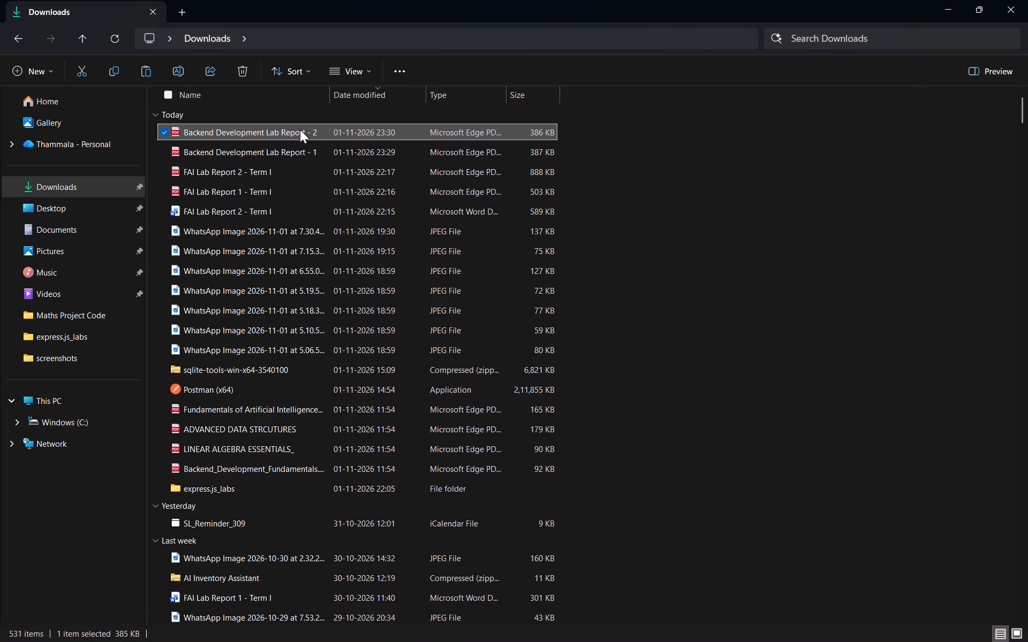
{"action": "key", "text": "ctrl+c"}
{"action": "key", "text": "alt+Tab"}
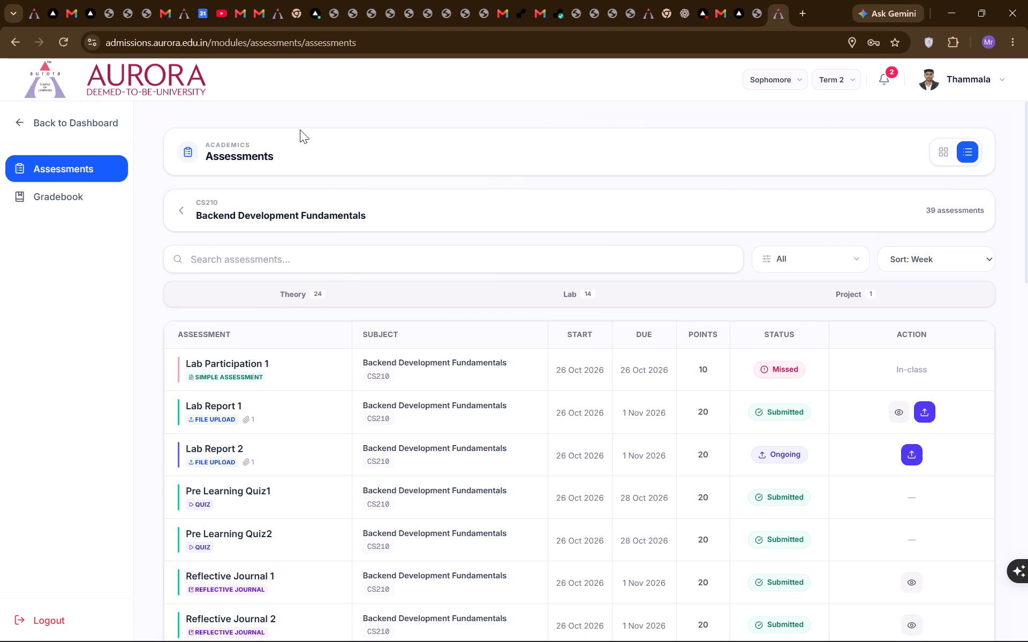
{"action": "left_click", "coordinate": [911, 452]}
{"action": "key", "text": "ctrl+v"}
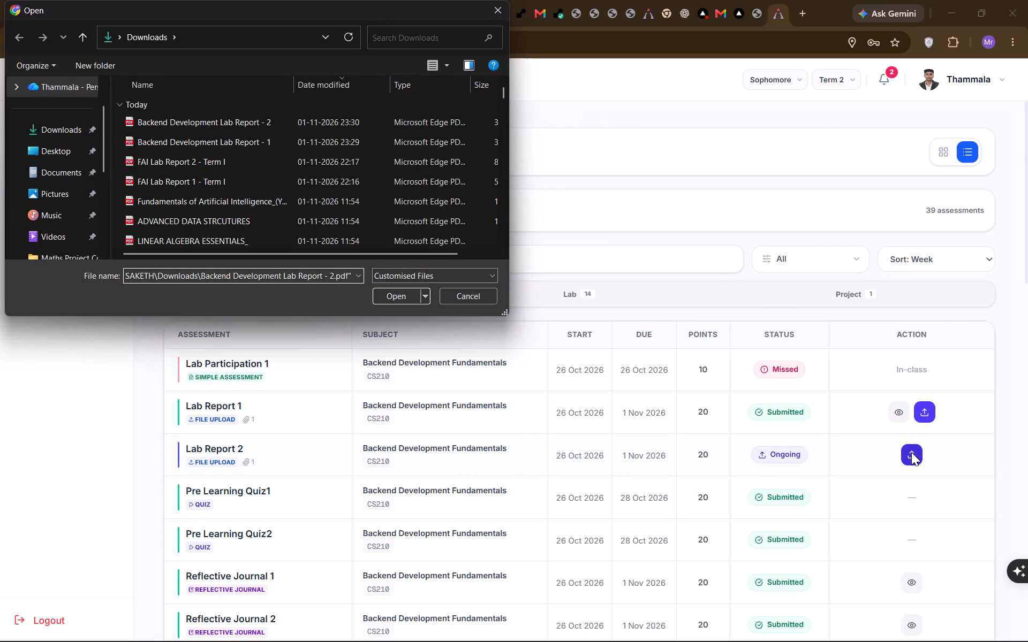
{"action": "key", "text": "Return"}
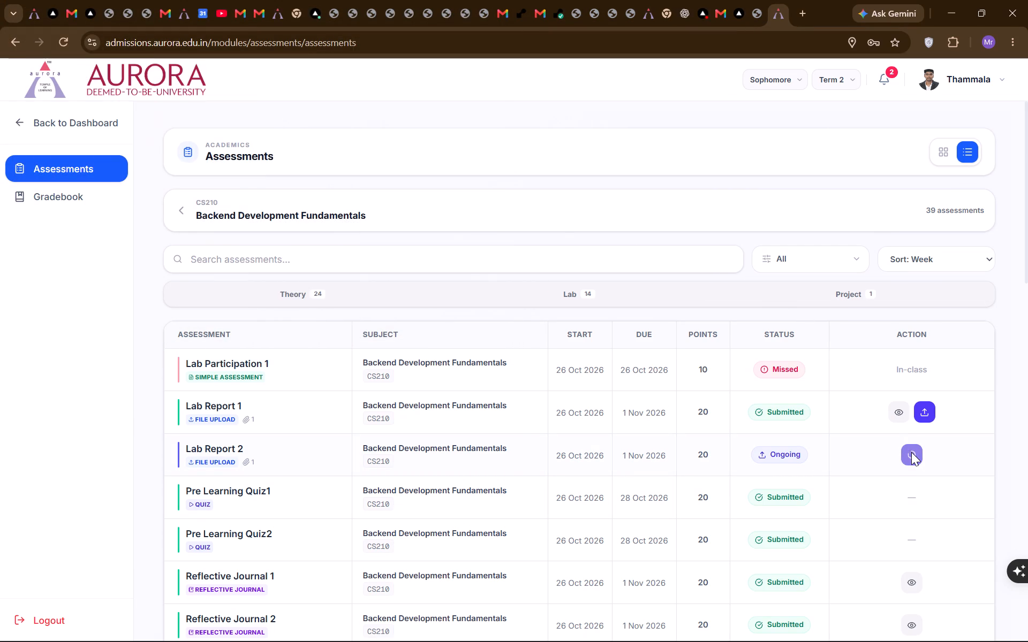
Return to the course overview and open the Advanced Data Structures assessments.
{"action": "left_click", "coordinate": [173, 200]}
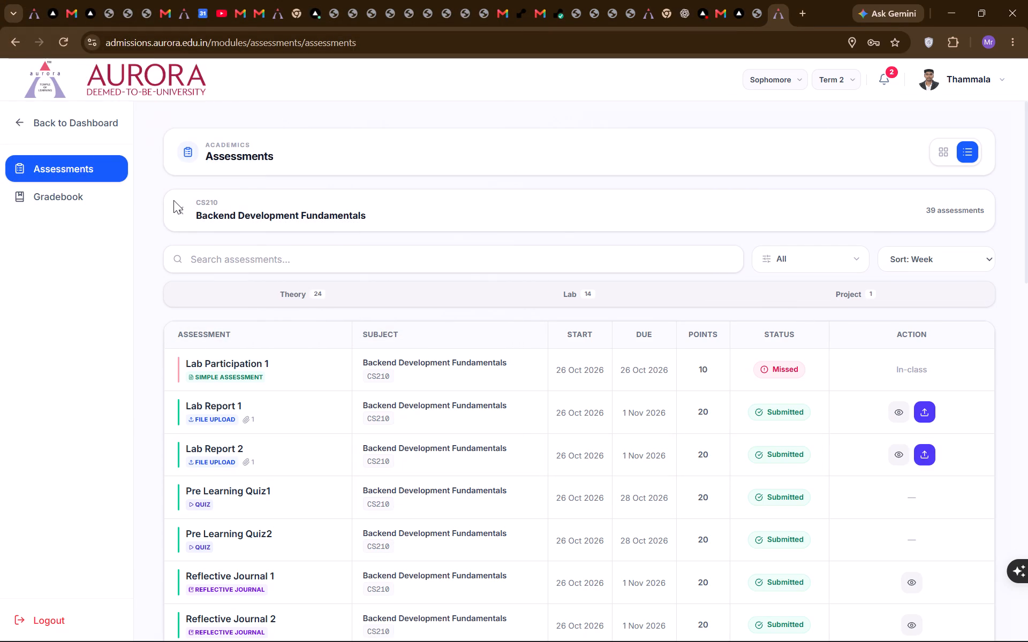
{"action": "left_click", "coordinate": [182, 209]}
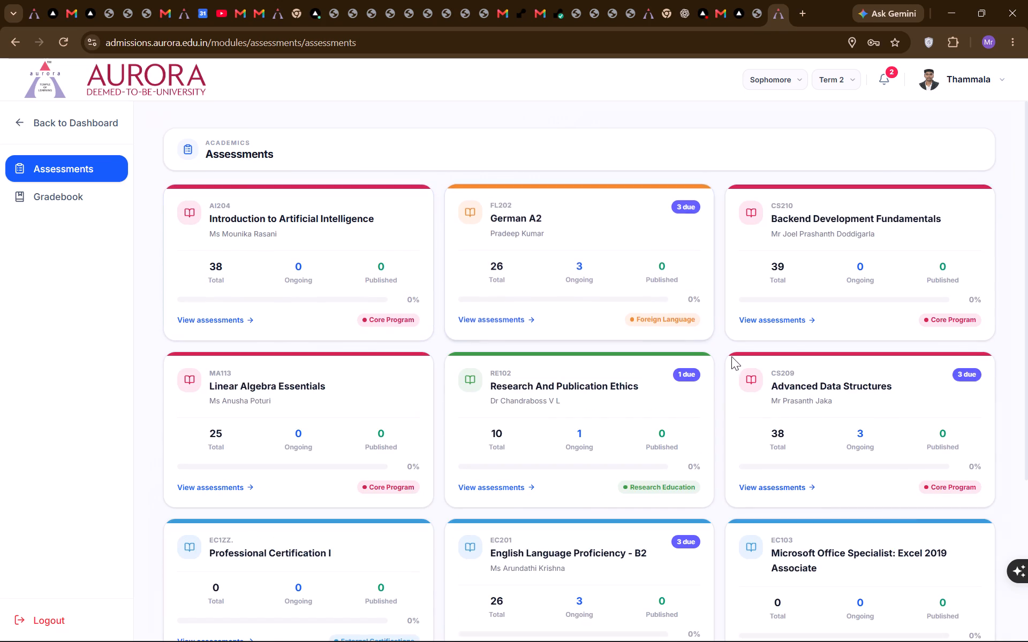
{"action": "left_click", "coordinate": [867, 458]}
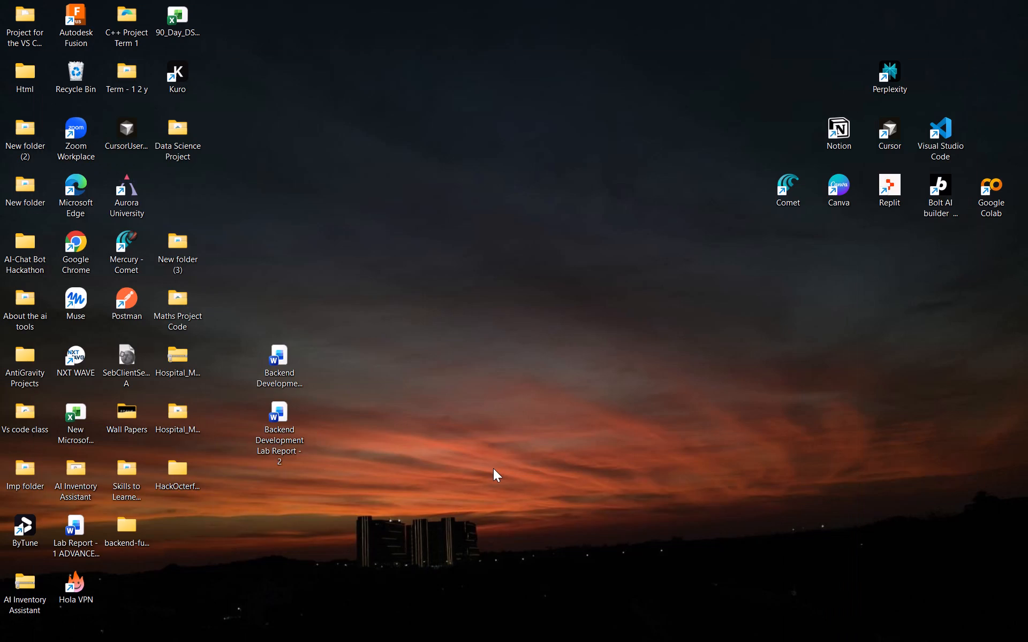
Open the Lab Report - 1 ADVANCED DATA STRCUTURES document from the desktop, look over its opening pages, and close it.
{"action": "left_click", "coordinate": [493, 468]}
{"action": "left_click", "coordinate": [81, 538]}
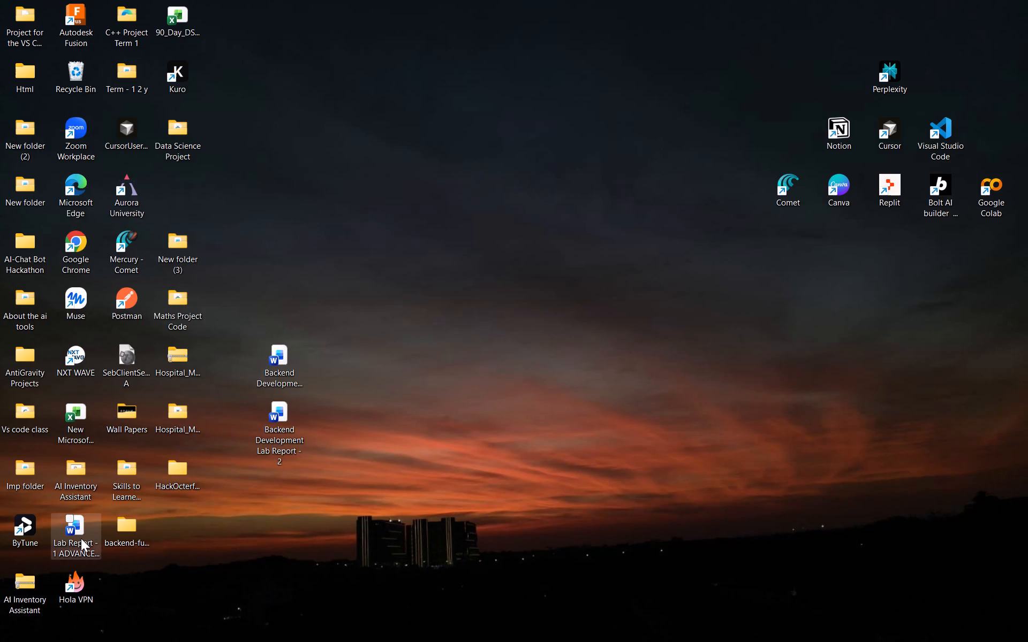
{"action": "double_click", "coordinate": [81, 538]}
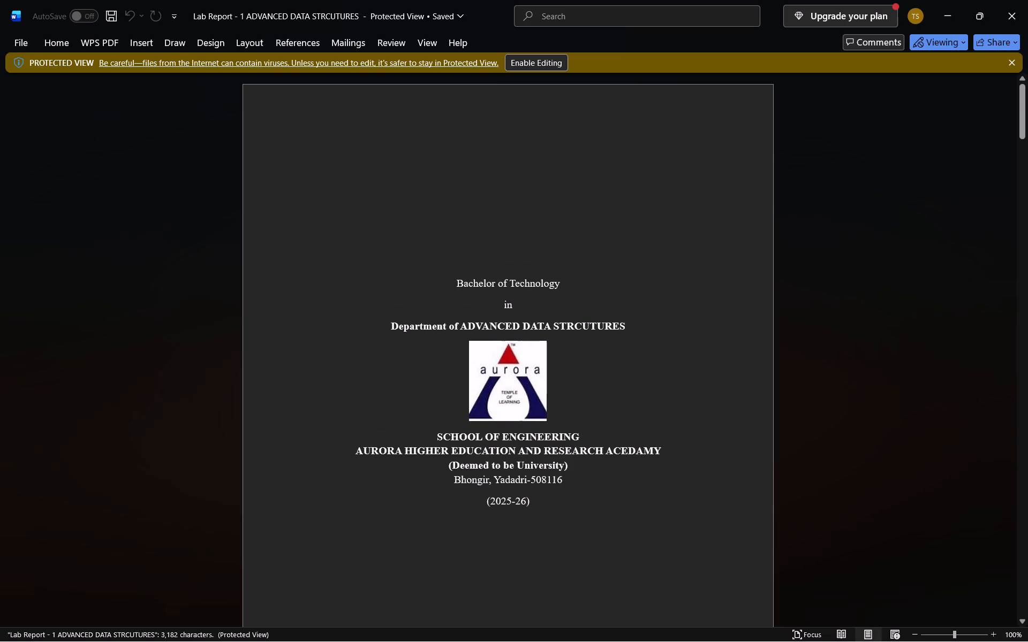
{"action": "scroll", "coordinate": [586, 507], "scroll_direction": "down", "scroll_amount": 7}
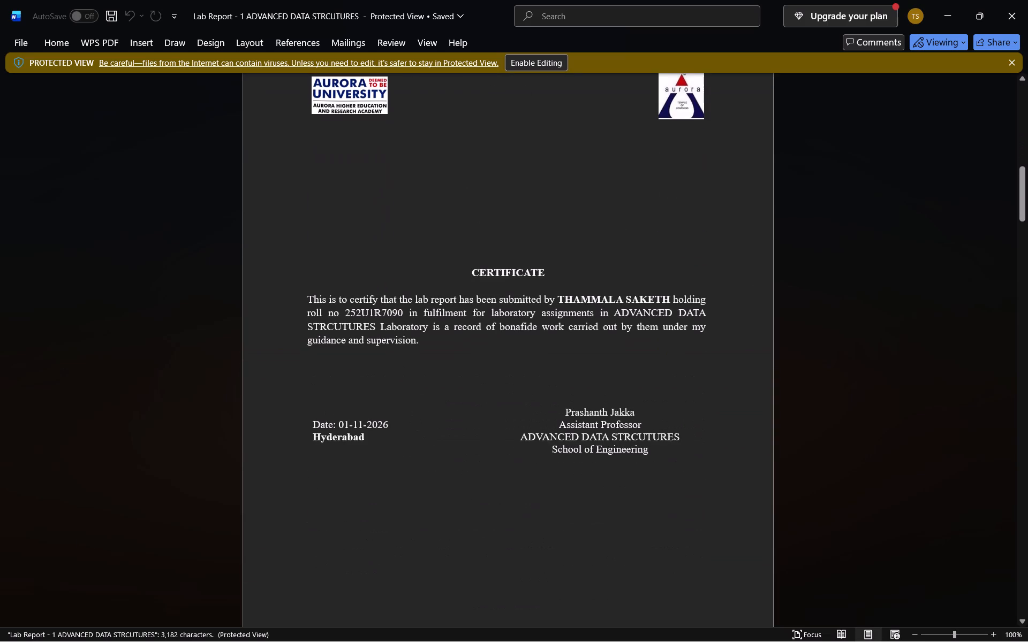
{"action": "left_click", "coordinate": [1016, 5]}
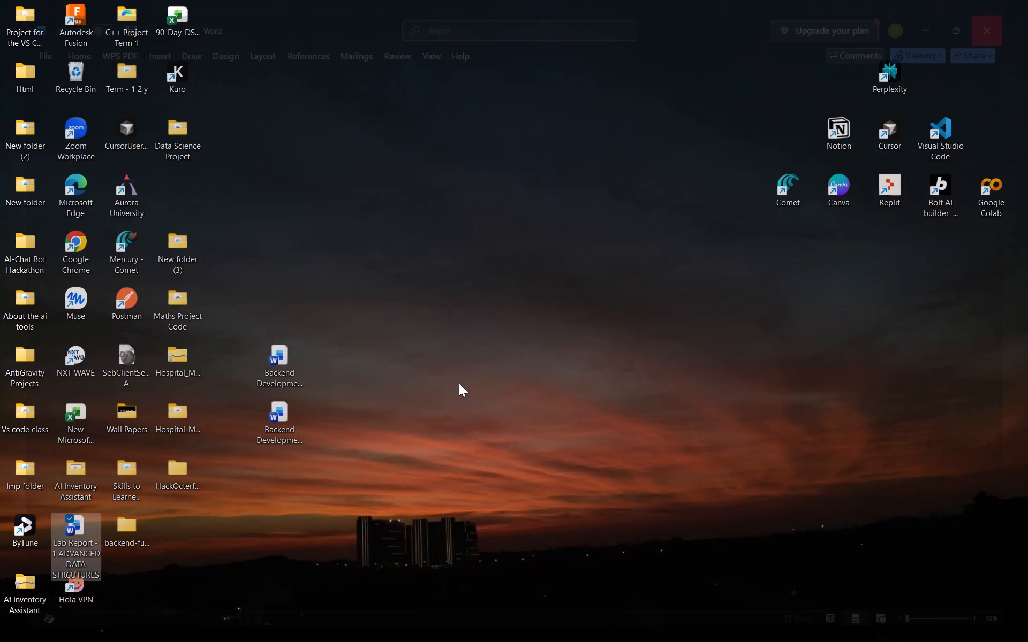
{"action": "key", "text": "ctrl+c"}
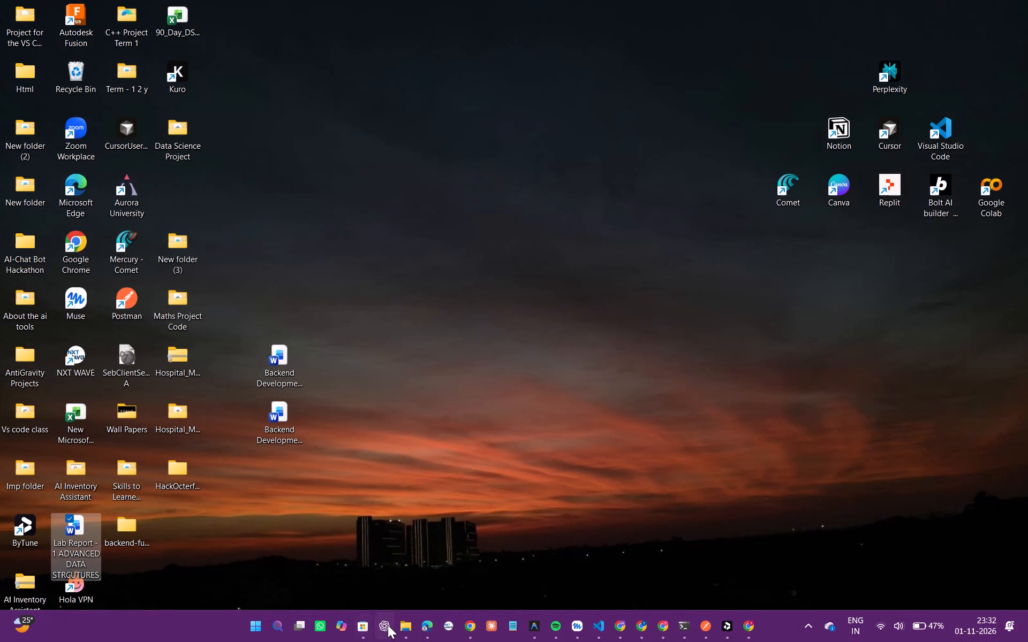
{"action": "left_click", "coordinate": [422, 622]}
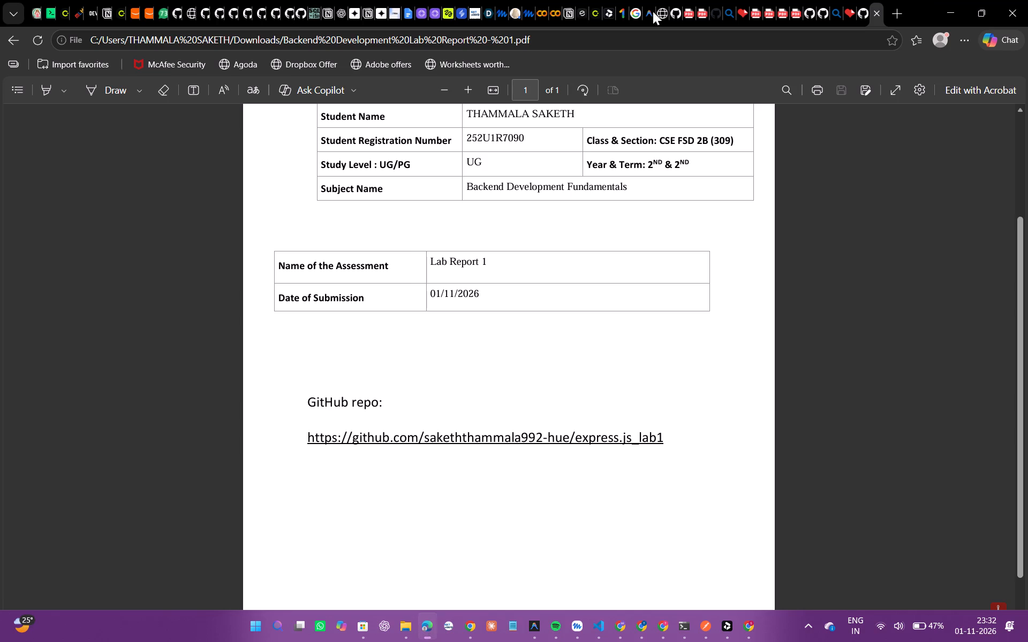
{"action": "left_click", "coordinate": [845, 14]}
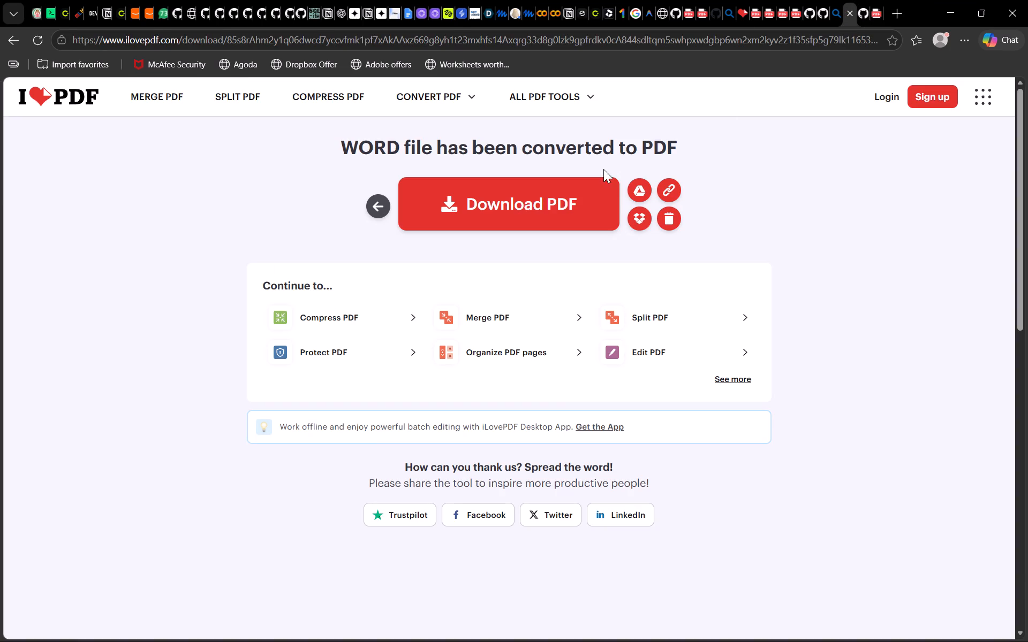
{"action": "left_click", "coordinate": [371, 194]}
{"action": "left_click", "coordinate": [378, 207]}
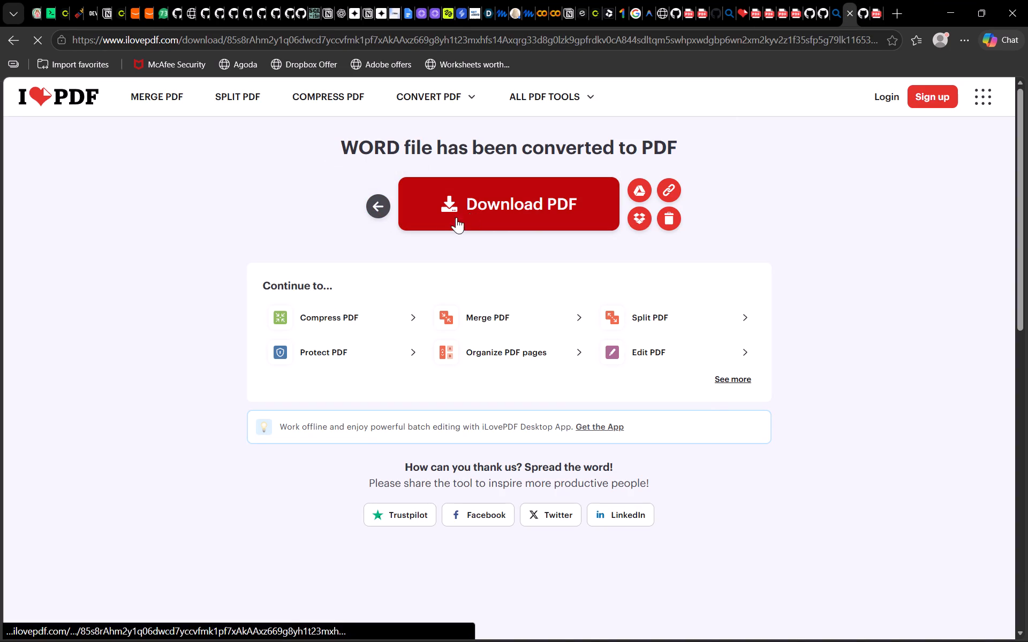
{"action": "left_click", "coordinate": [483, 258]}
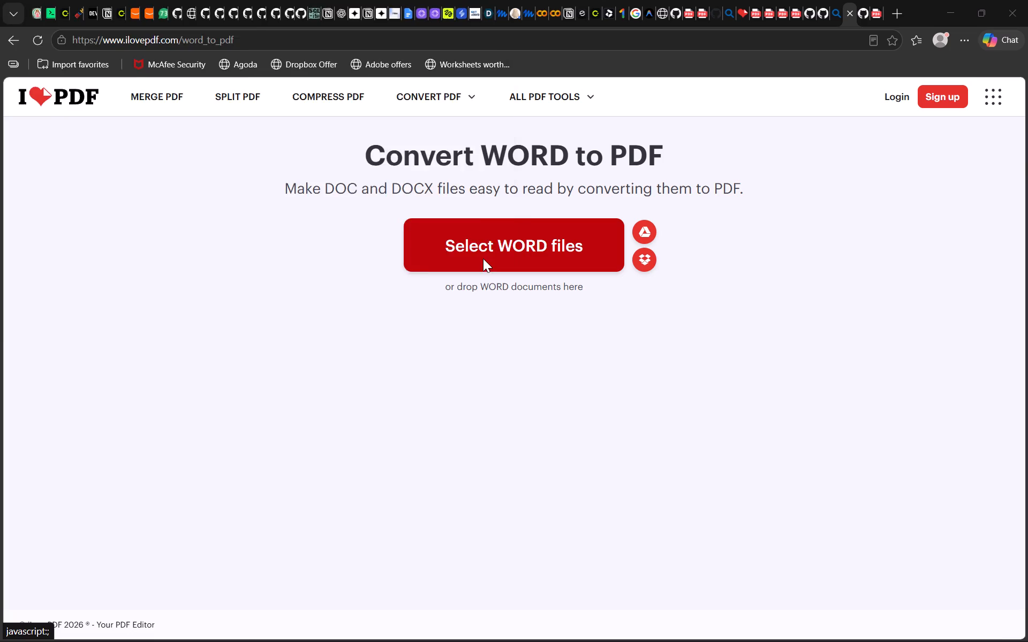
{"action": "key", "text": "ctrl+v"}
{"action": "key", "text": "Return"}
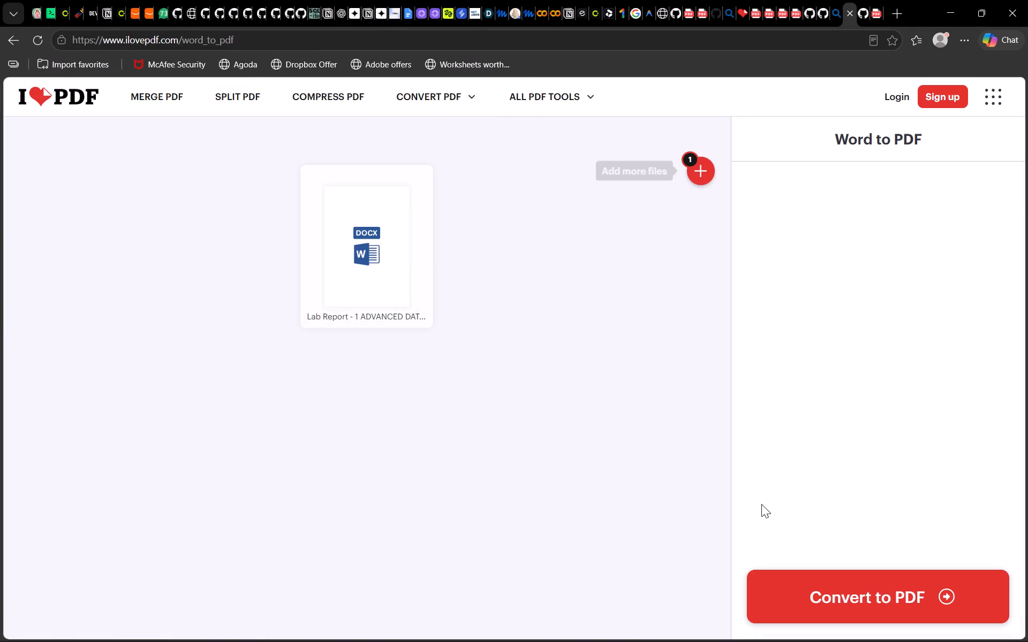
{"action": "left_click", "coordinate": [802, 595]}
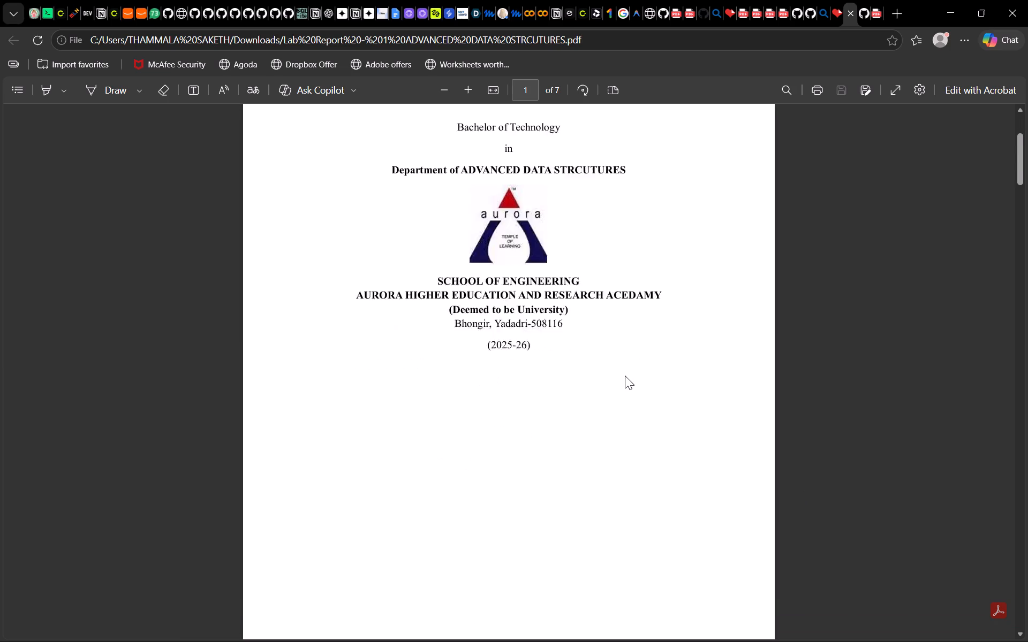
{"action": "scroll", "coordinate": [625, 376], "scroll_direction": "down", "scroll_amount": 4}
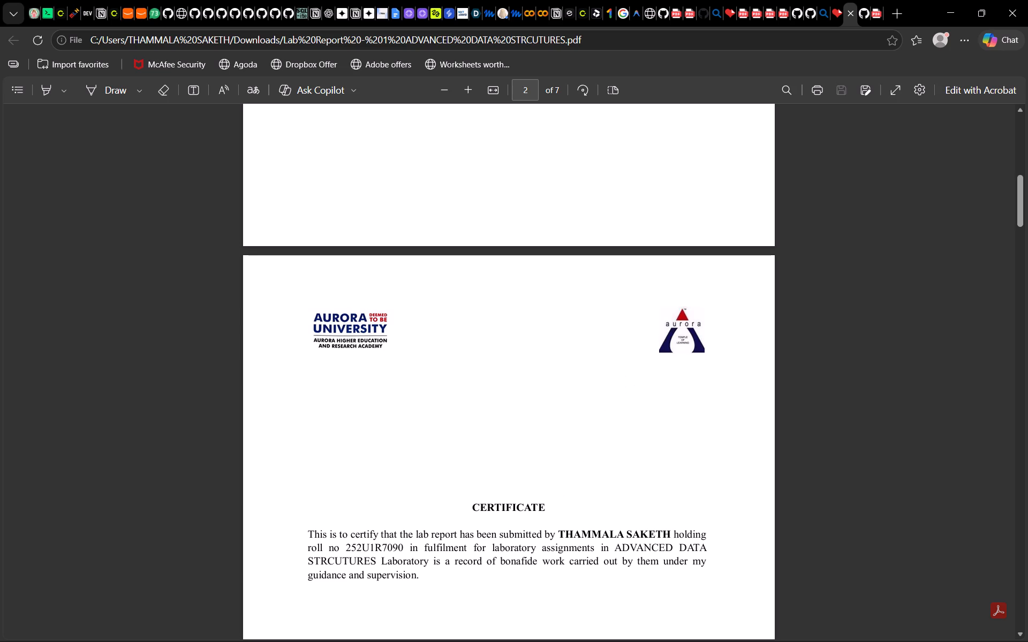
{"action": "scroll", "coordinate": [557, 569], "scroll_direction": "down", "scroll_amount": 1}
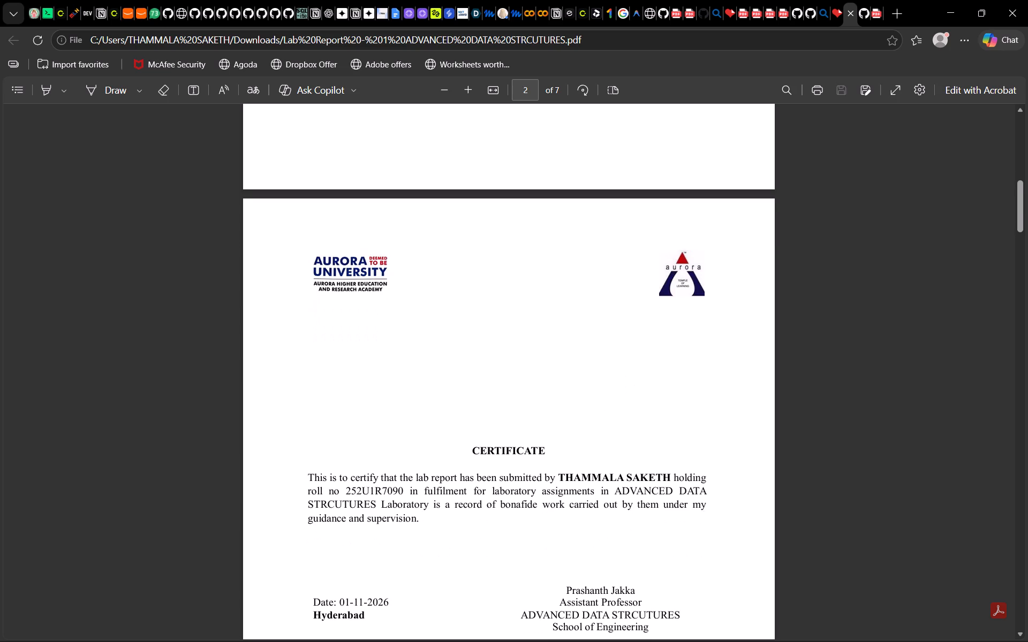
{"action": "scroll", "coordinate": [557, 569], "scroll_direction": "down", "scroll_amount": 1}
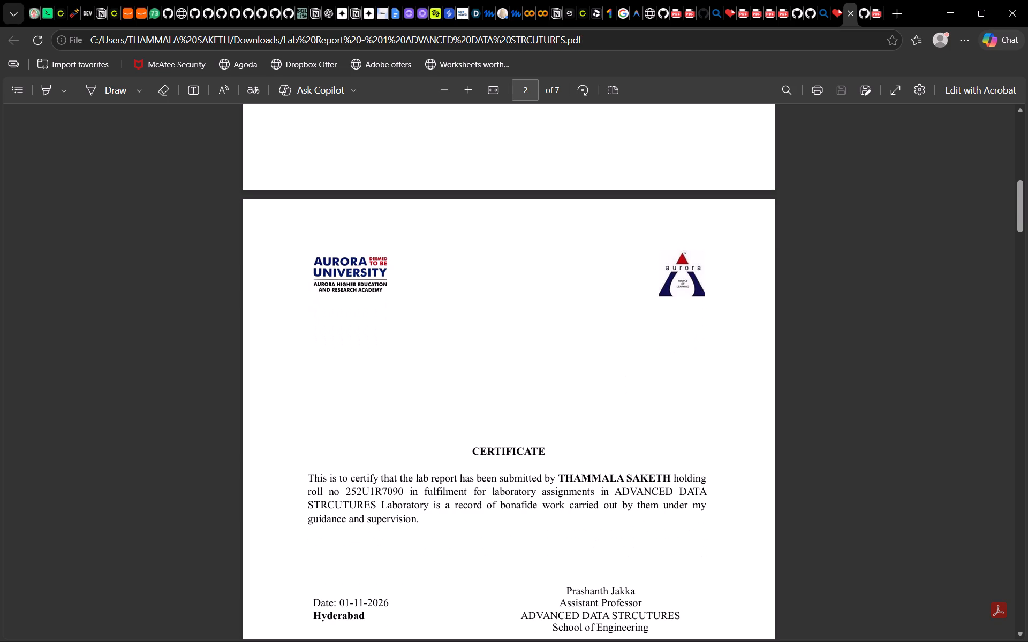
{"action": "scroll", "coordinate": [557, 569], "scroll_direction": "down", "scroll_amount": 5}
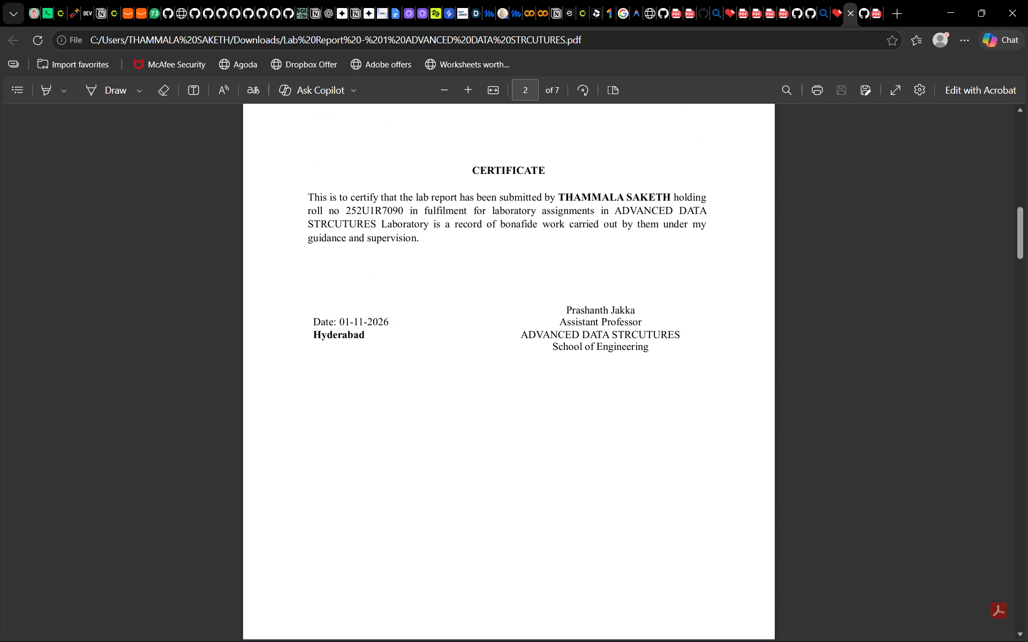
{"action": "scroll", "coordinate": [557, 569], "scroll_direction": "down", "scroll_amount": 6}
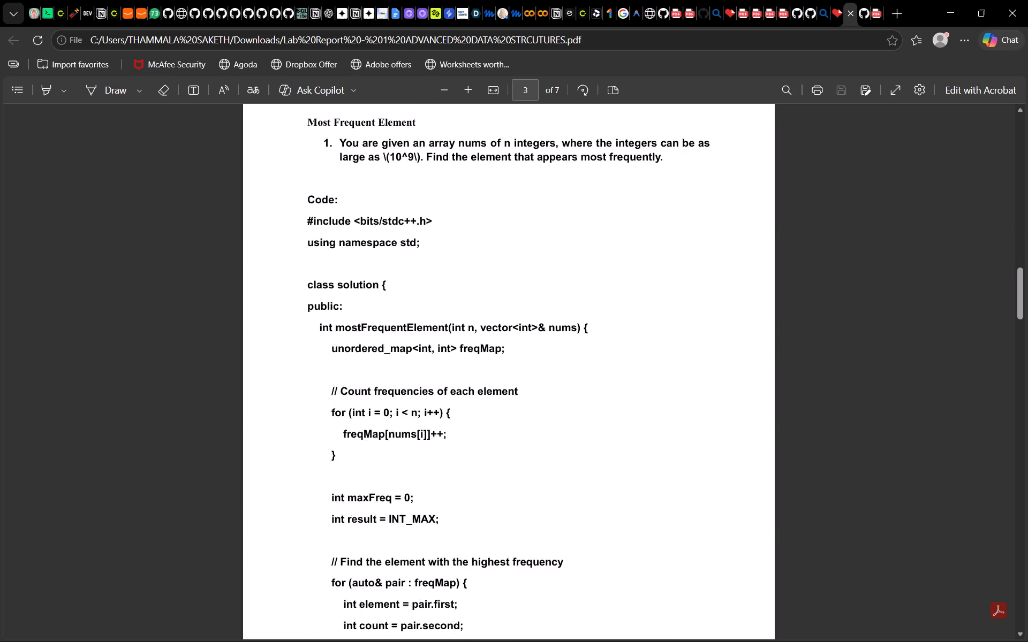
{"action": "scroll", "coordinate": [557, 569], "scroll_direction": "down", "scroll_amount": 6}
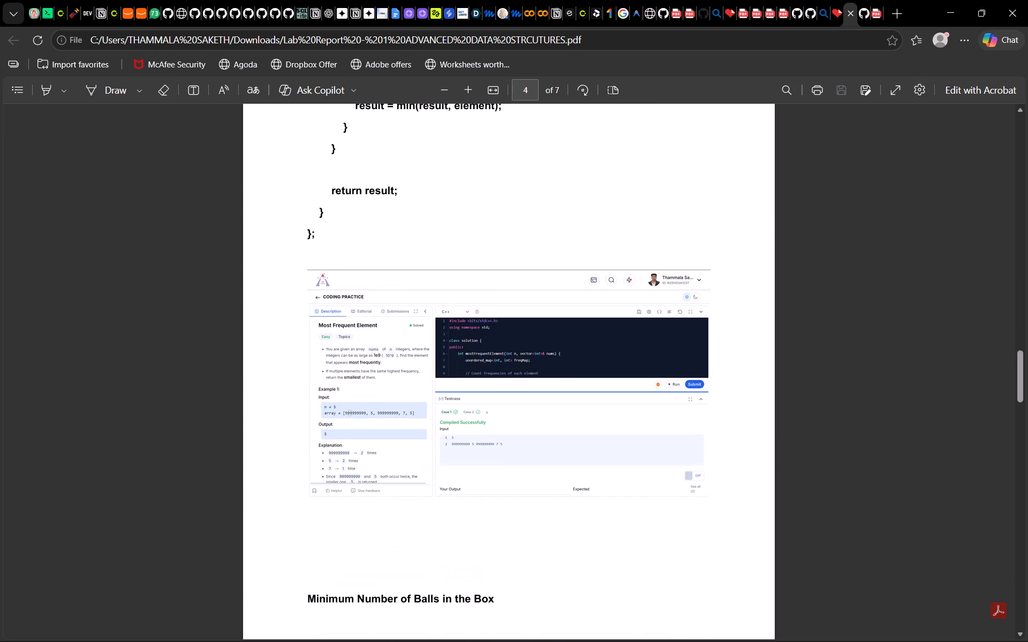
{"action": "scroll", "coordinate": [557, 569], "scroll_direction": "down", "scroll_amount": 9}
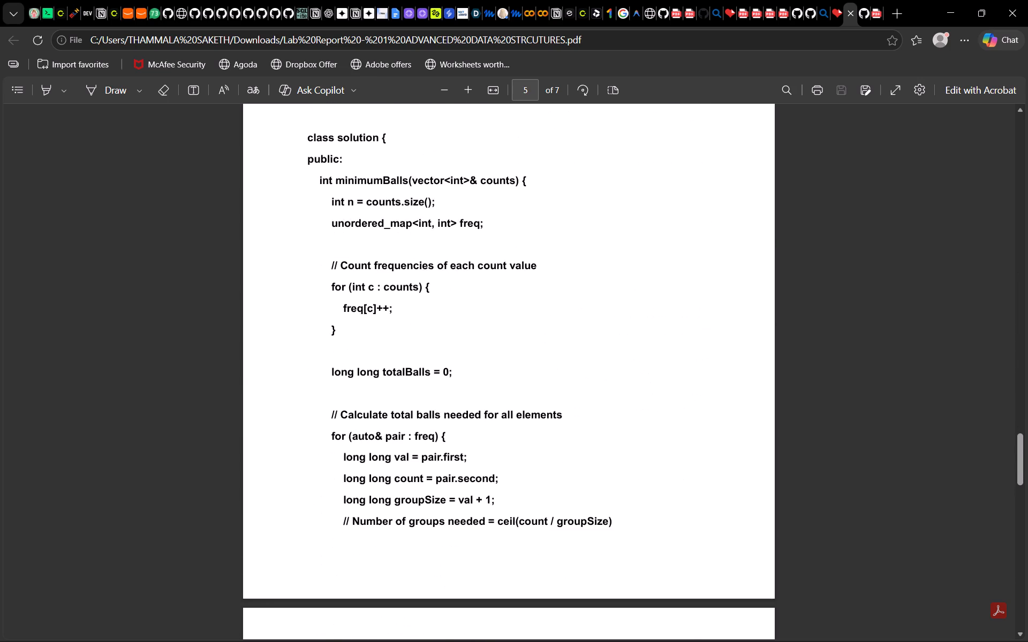
{"action": "scroll", "coordinate": [557, 569], "scroll_direction": "down", "scroll_amount": 12}
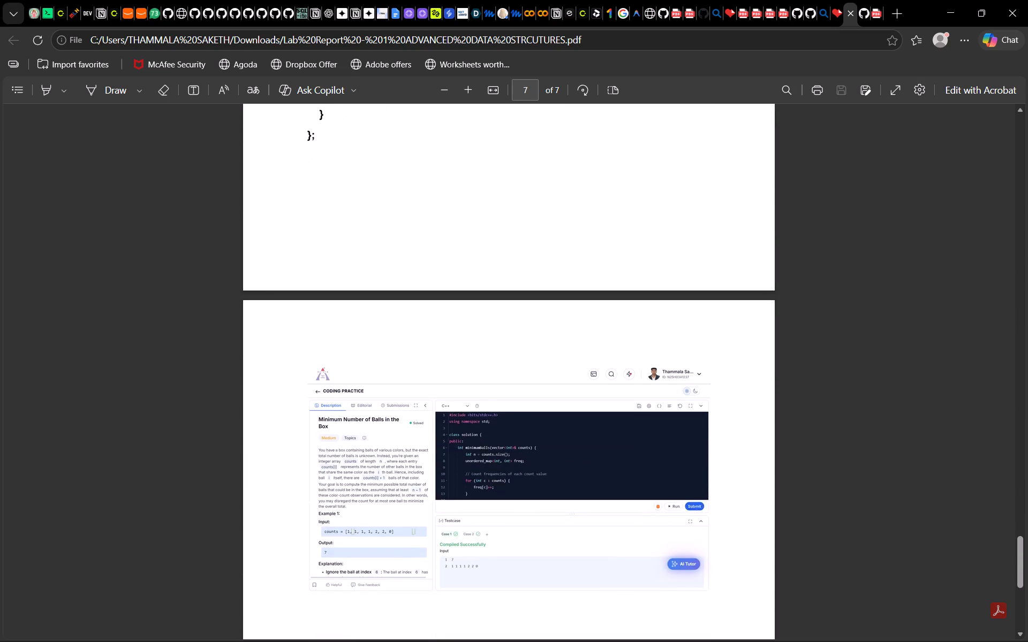
{"action": "scroll", "coordinate": [557, 569], "scroll_direction": "down", "scroll_amount": 5}
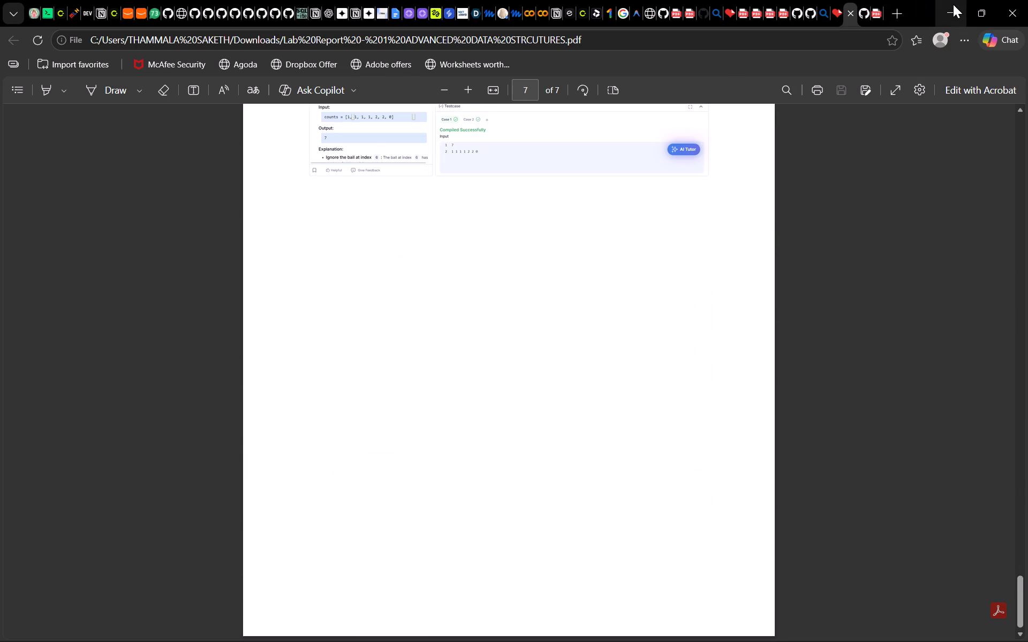
{"action": "left_click", "coordinate": [953, 4]}
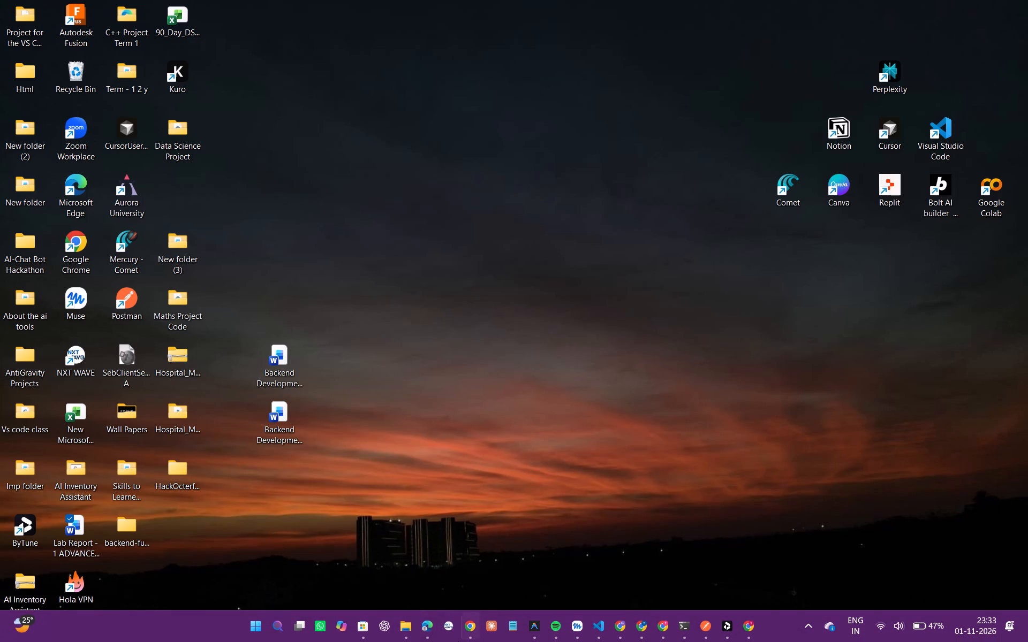
Copy the Lab Report - 1 ADVANCED DATA STRCUTURES PDF from Downloads and submit it for the Advanced Data Structures Lab Report 1 assessment in Chrome.
{"action": "left_click", "coordinate": [392, 629]}
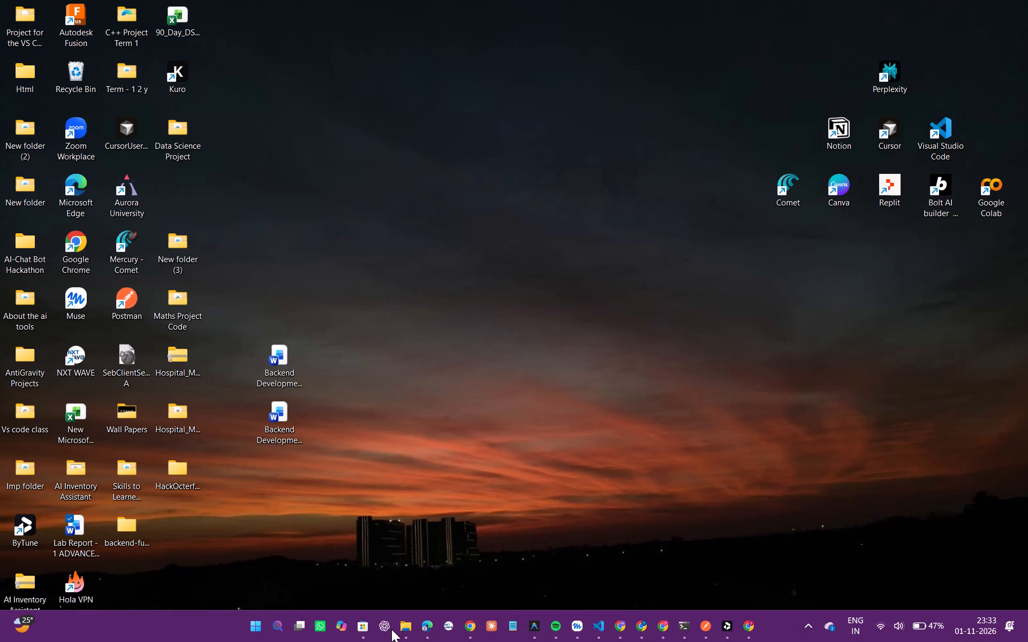
{"action": "left_click", "coordinate": [396, 629]}
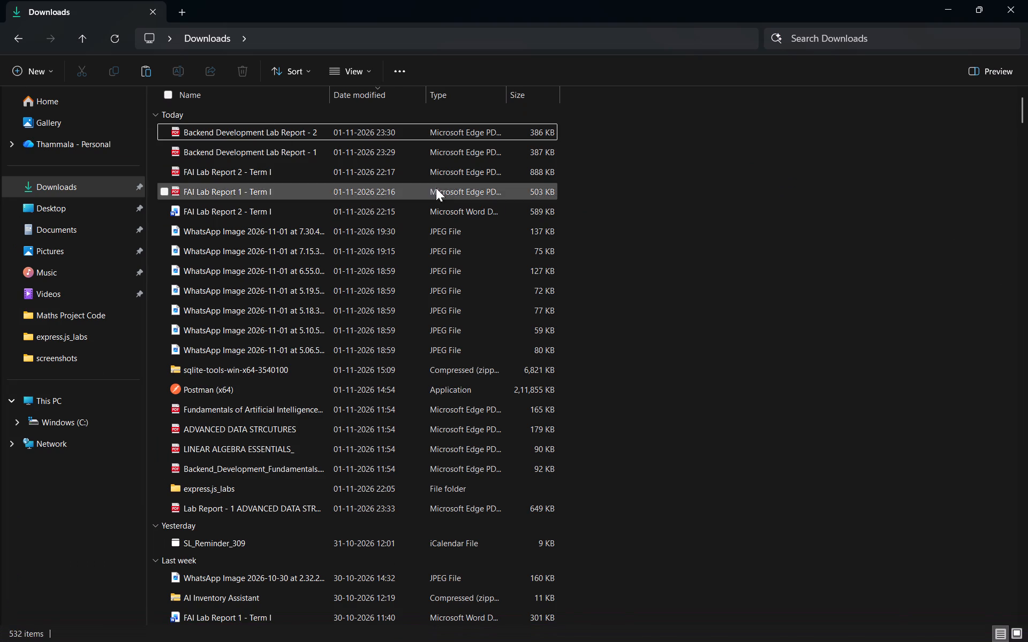
{"action": "key", "text": "ctrl+r"}
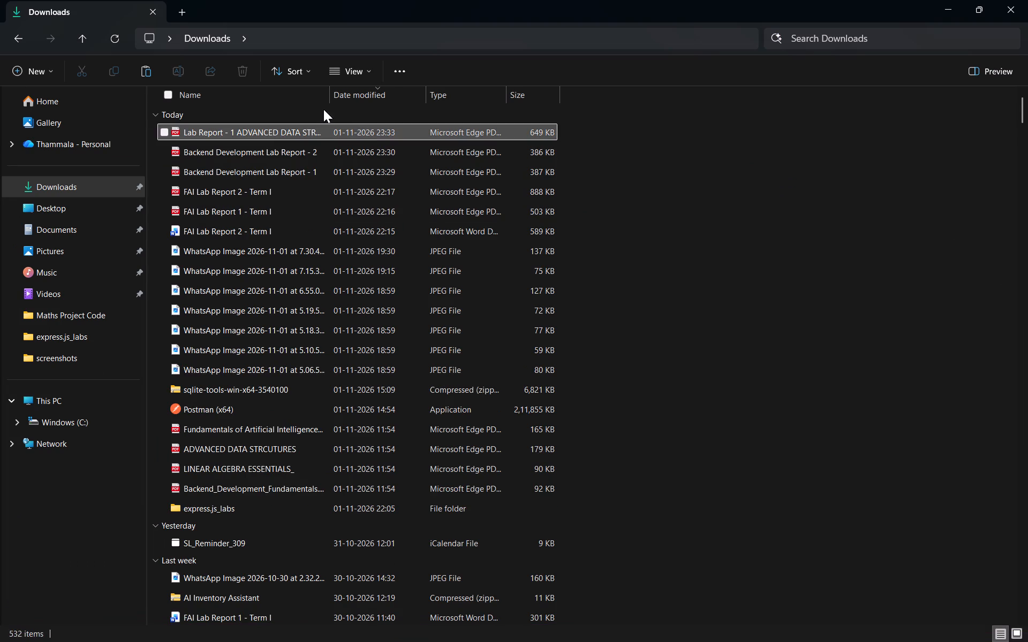
{"action": "left_click", "coordinate": [330, 131]}
{"action": "key", "text": "ctrl+c"}
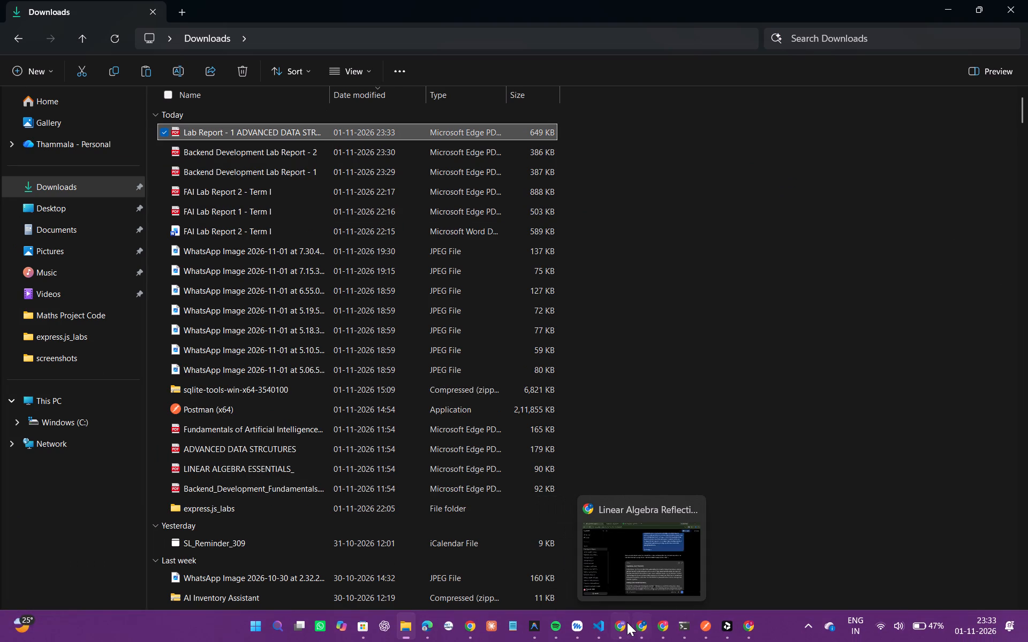
{"action": "left_click", "coordinate": [625, 623]}
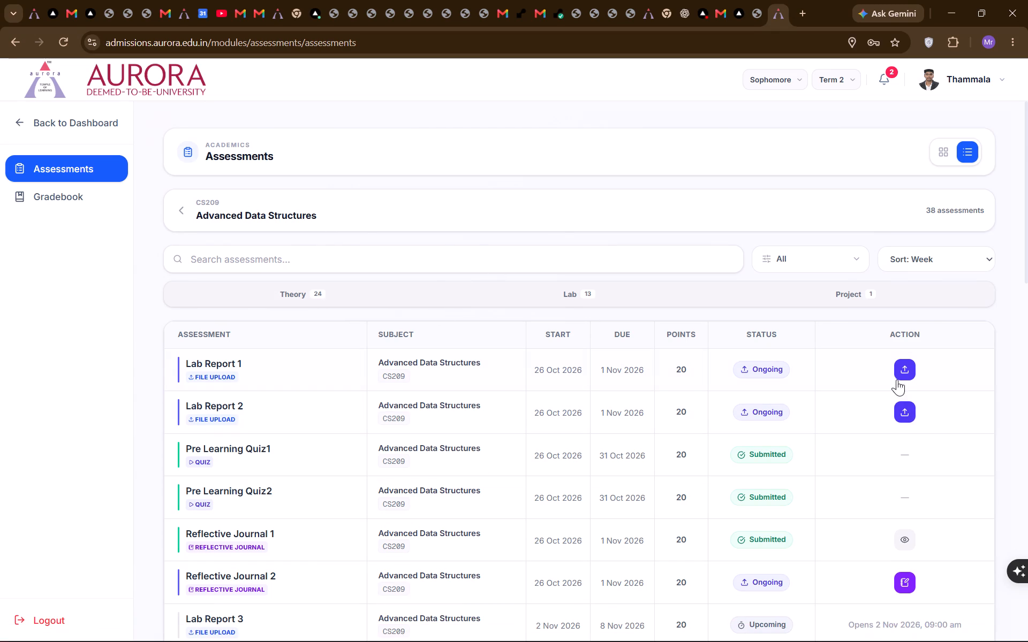
{"action": "left_click", "coordinate": [911, 372]}
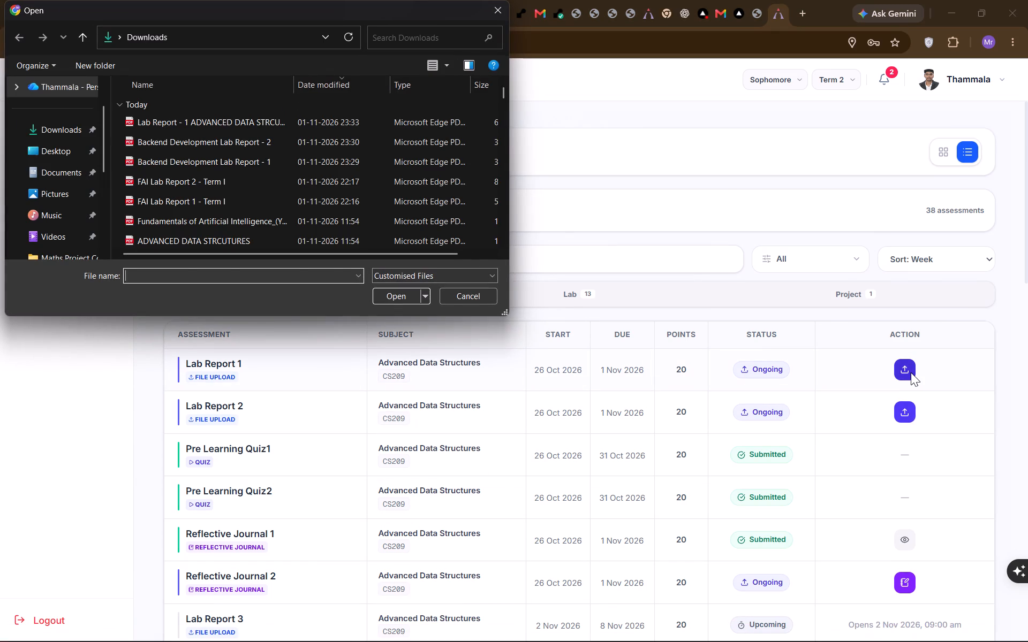
{"action": "key", "text": "ctrl+v"}
{"action": "key", "text": "Return"}
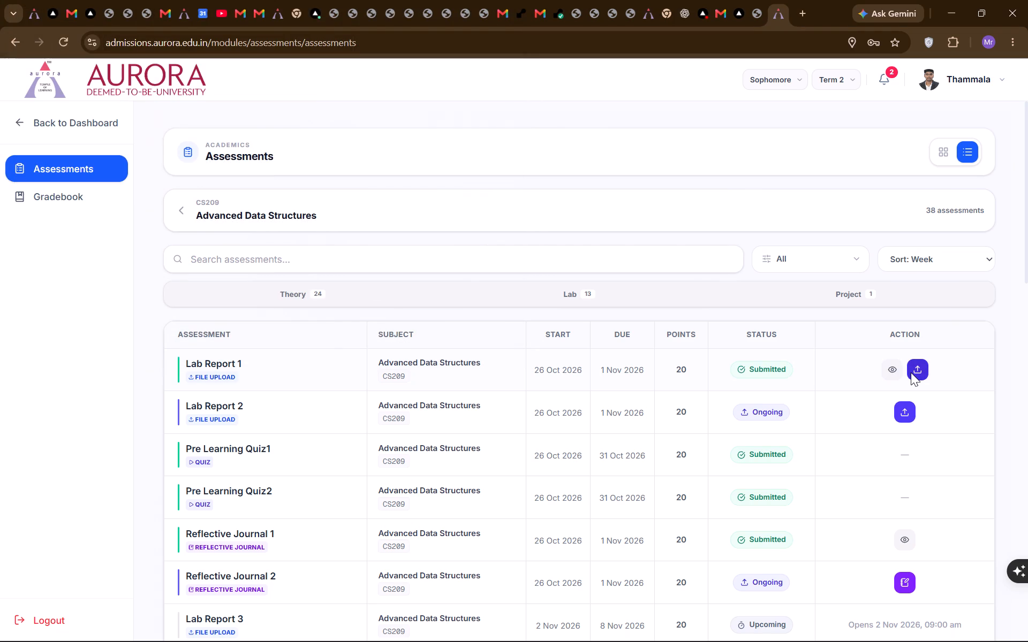
Return to the course overview and capture a screenshot of the whole Assessments page below the browser's address bar.
{"action": "left_click", "coordinate": [176, 209]}
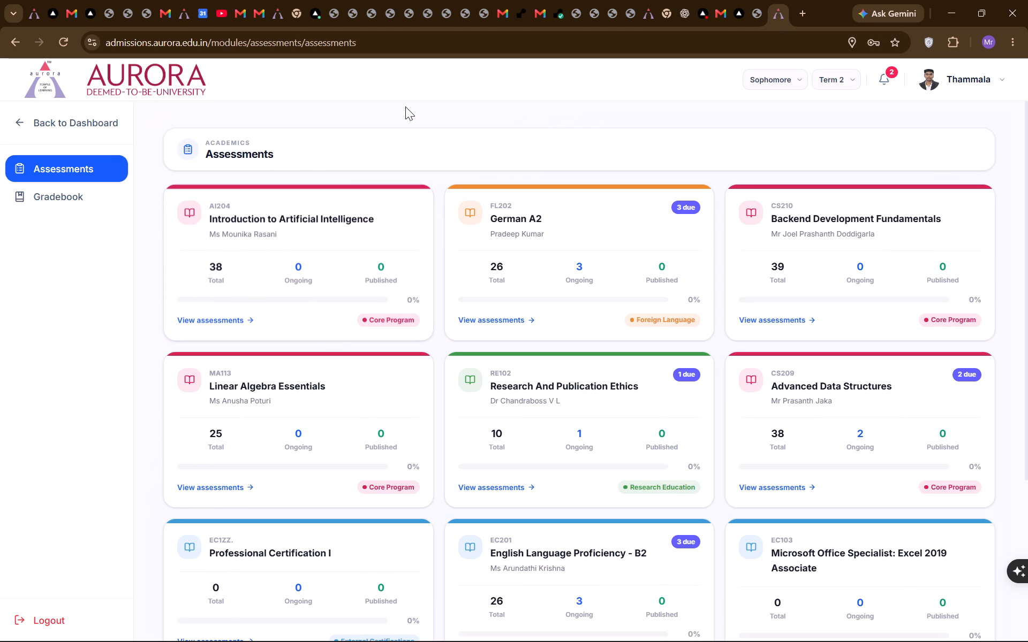
{"action": "key", "text": "Print"}
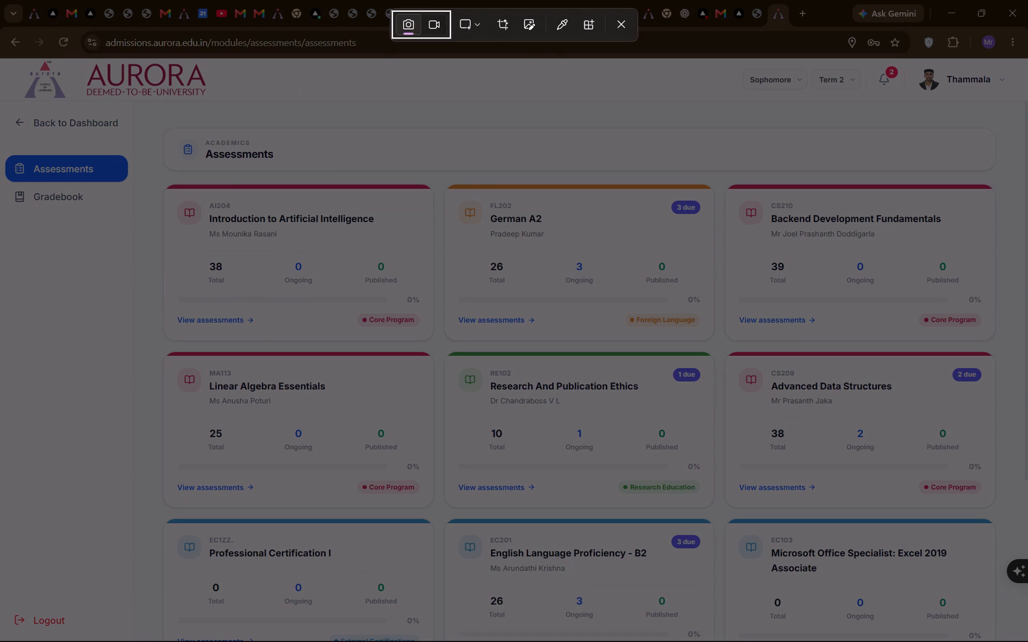
{"action": "left_click_drag", "start_coordinate": [3, 53], "coordinate": [1027, 641]}
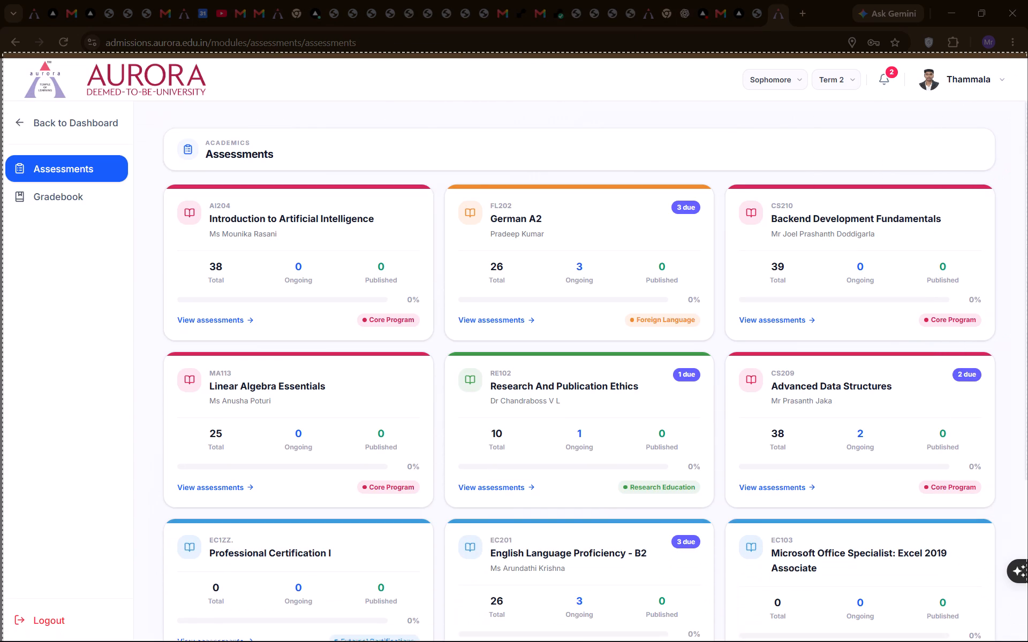
{"action": "left_click_drag", "start_coordinate": [1027, 641], "coordinate": [1026, 641]}
Switch to the Edge window holding the Lab Report - 1 ADVANCED DATA STRCUTURES PDF.
{"action": "left_click", "coordinate": [421, 630]}
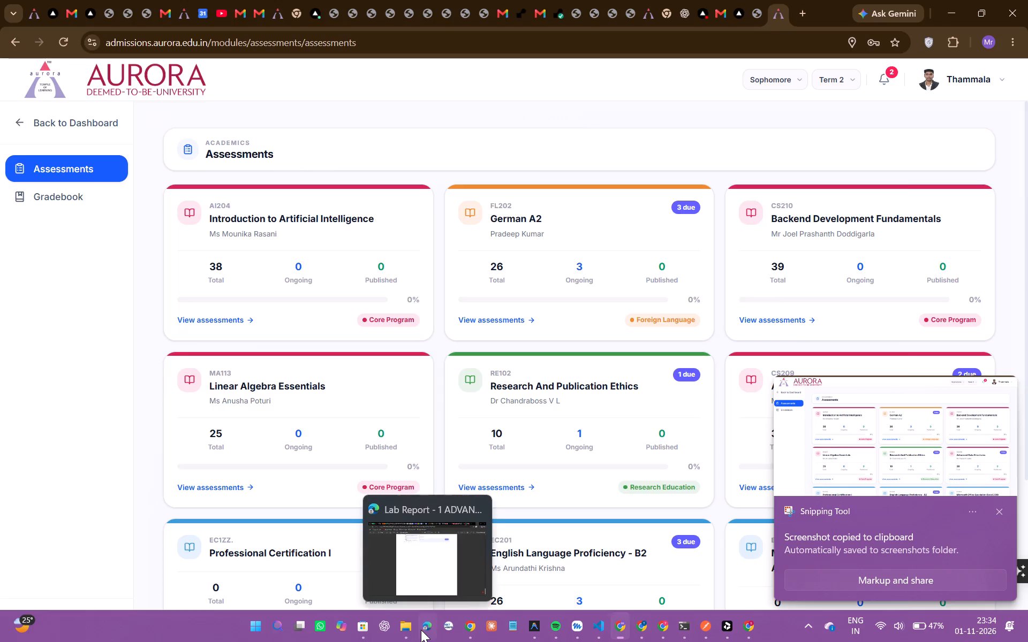
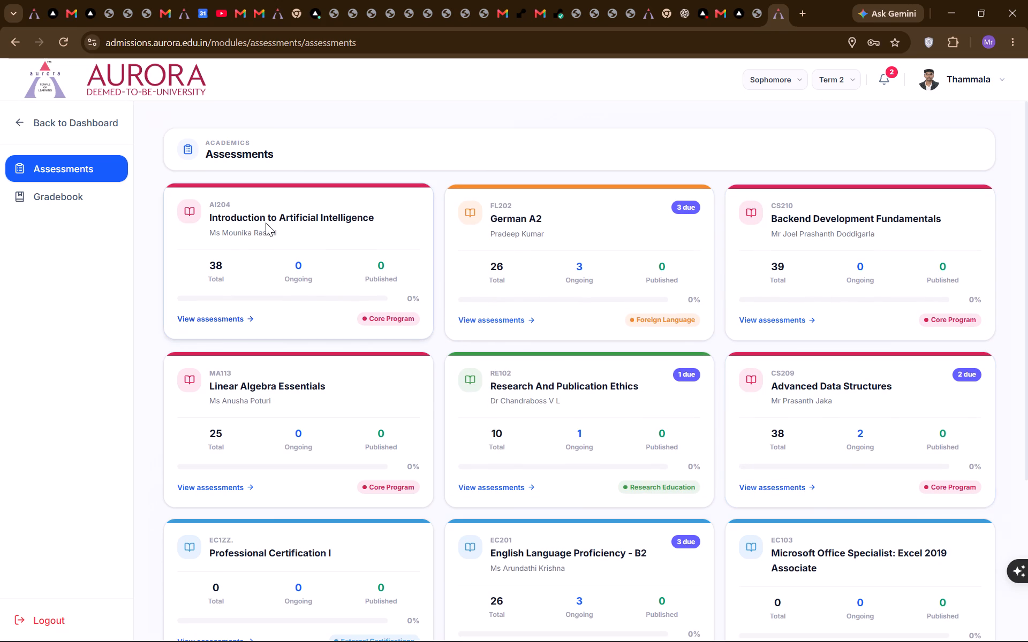
Filter the Introduction to Artificial Intelligence assessments to Submitted and open the uploaded Lab Report 1 and Lab Report 2 documents.
{"action": "left_click", "coordinate": [285, 233]}
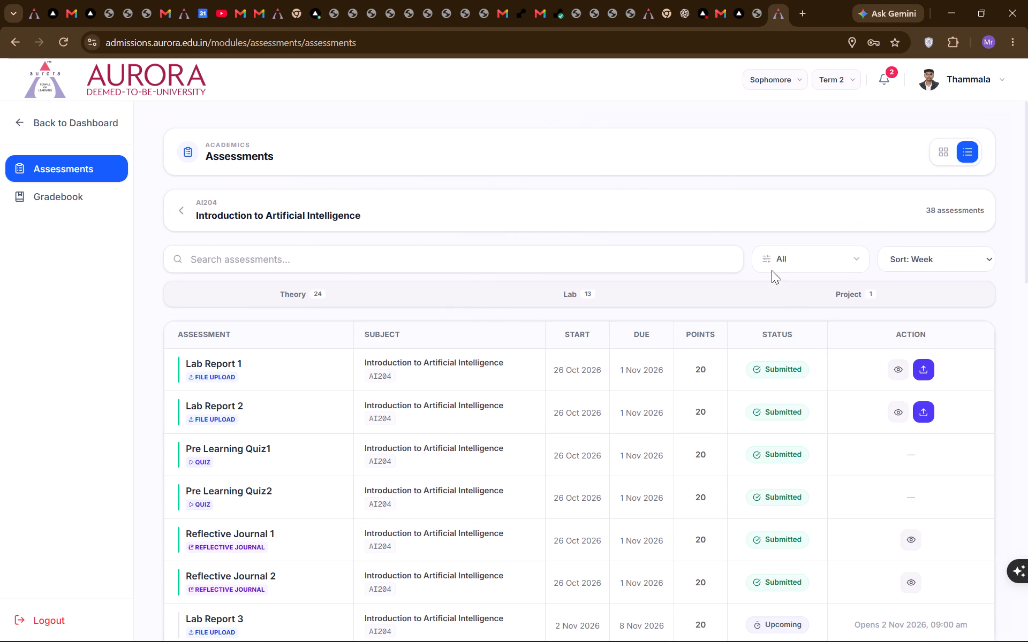
{"action": "left_click", "coordinate": [762, 253]}
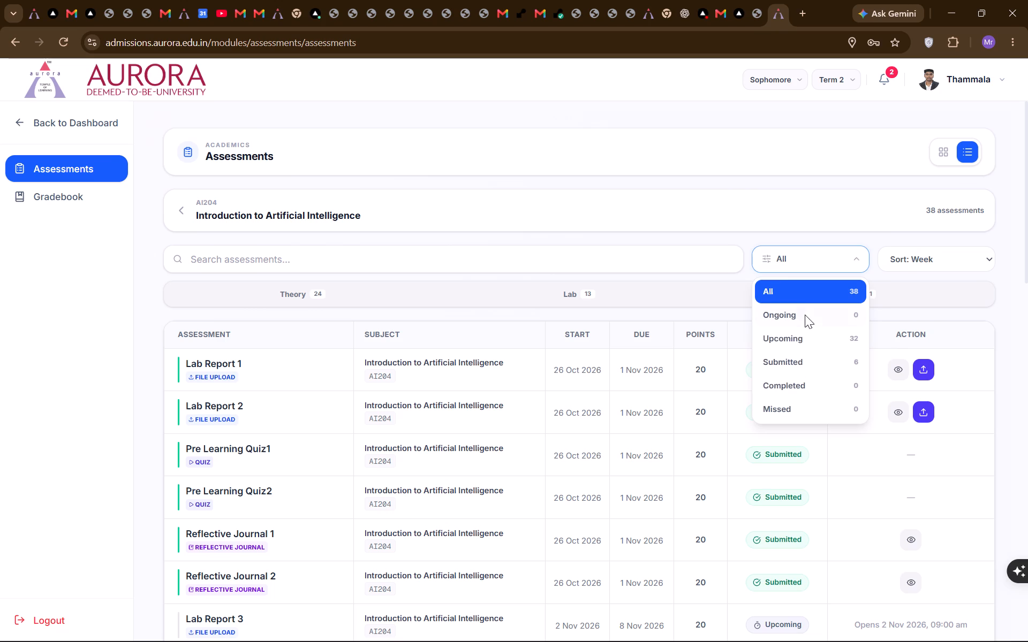
{"action": "left_click", "coordinate": [828, 366]}
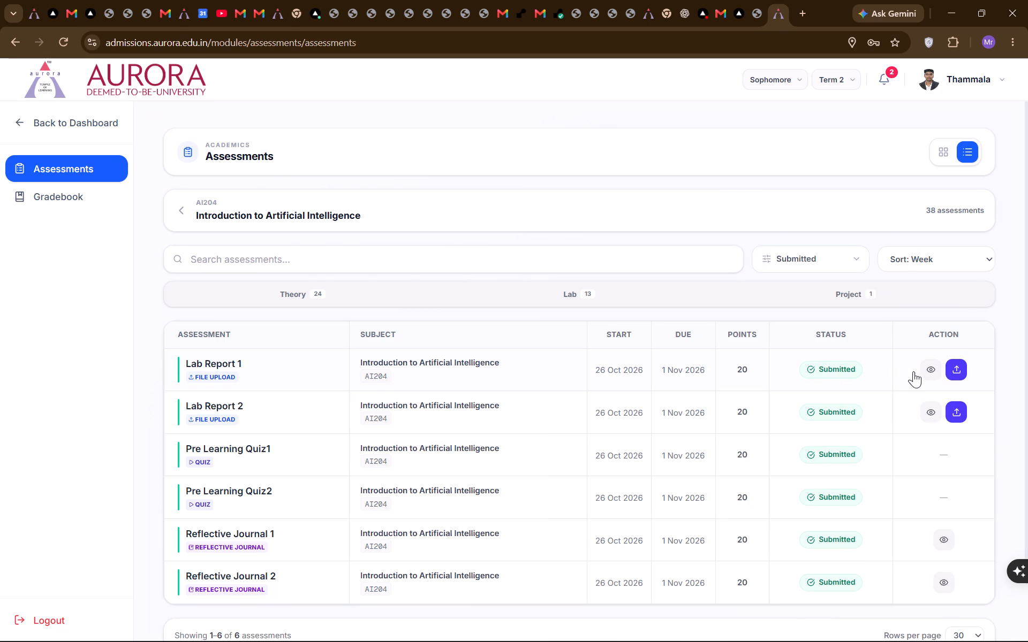
{"action": "left_click", "coordinate": [932, 377]}
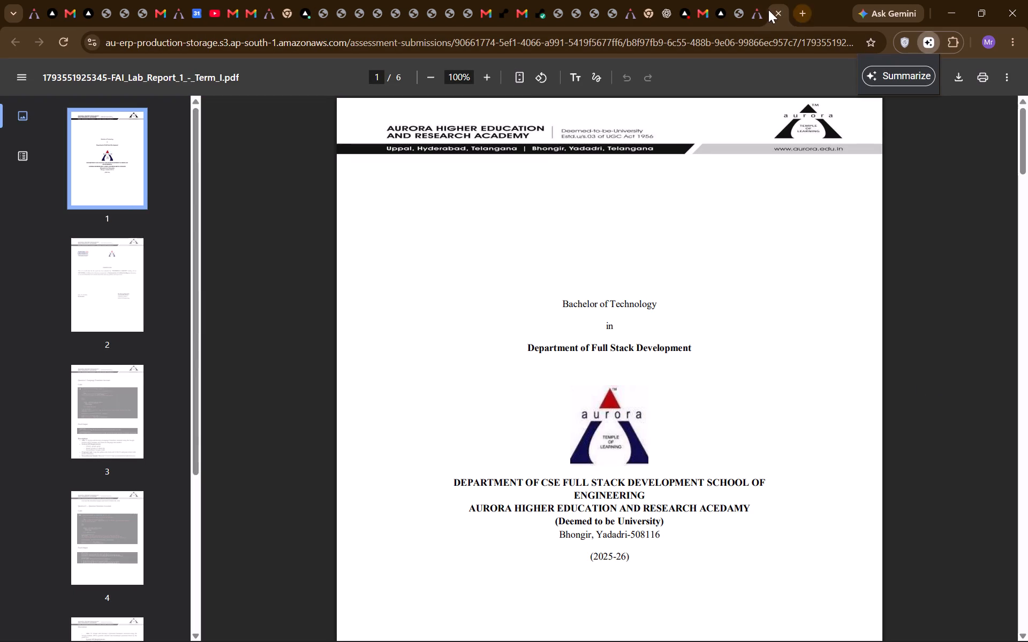
{"action": "left_click", "coordinate": [757, 9]}
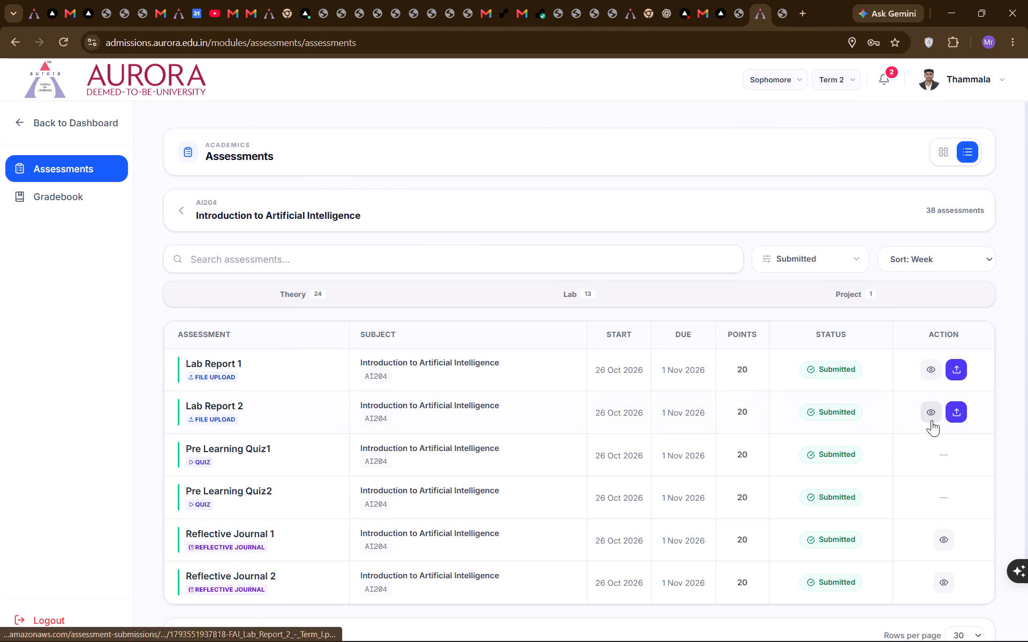
{"action": "left_click", "coordinate": [932, 420]}
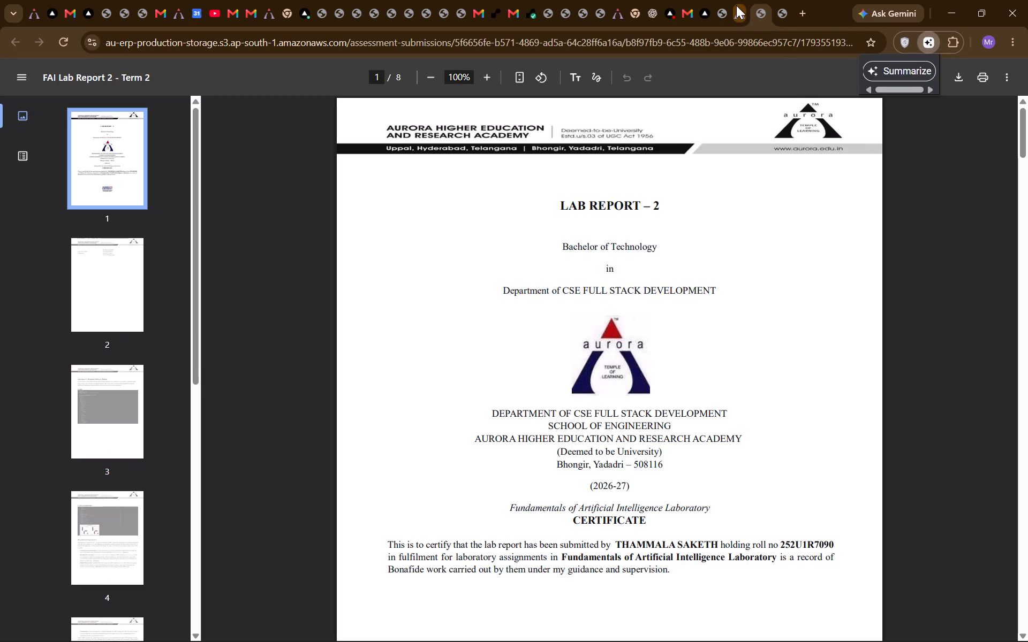
Review the submitted FAI Lab Report 1 PDF, checking its cover page, certificate and question pages.
{"action": "left_click", "coordinate": [782, 20]}
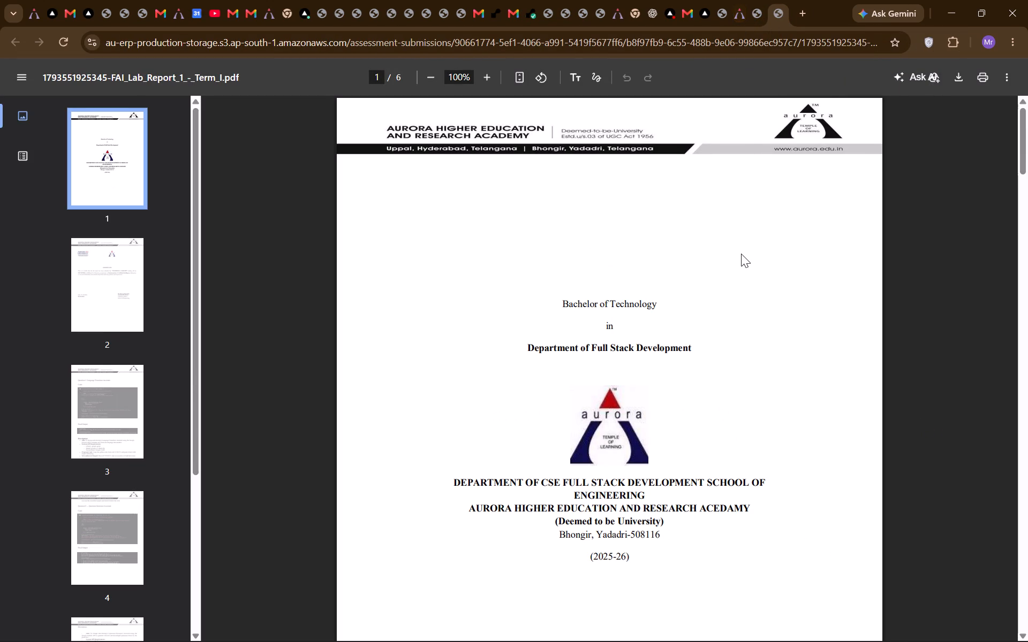
{"action": "scroll", "coordinate": [741, 254], "scroll_direction": "down", "scroll_amount": 1}
{"action": "scroll", "coordinate": [741, 254], "scroll_direction": "up", "scroll_amount": 2}
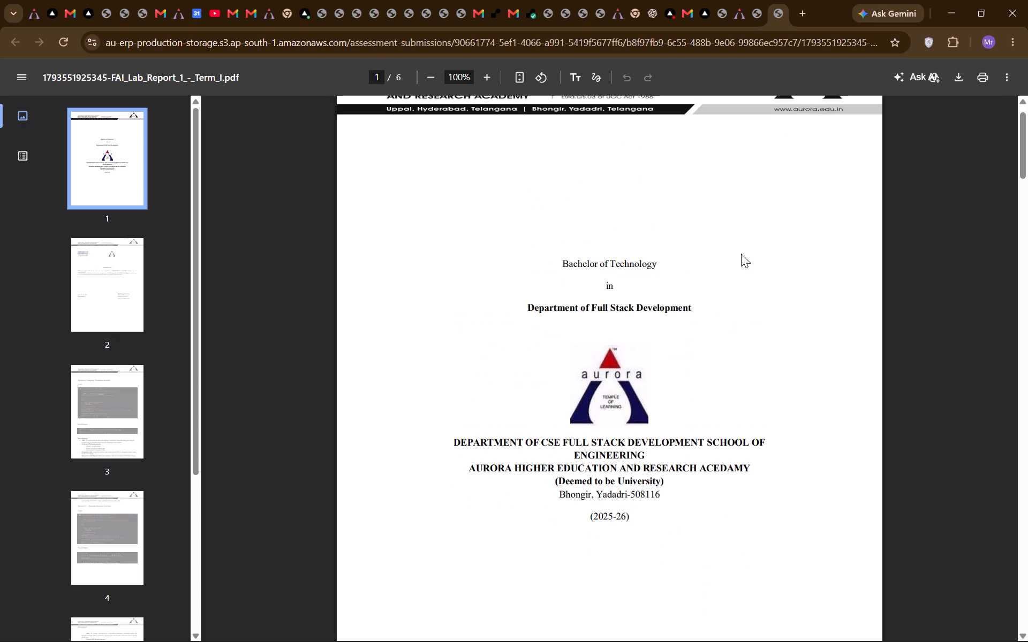
{"action": "scroll", "coordinate": [741, 254], "scroll_direction": "up", "scroll_amount": 2}
{"action": "scroll", "coordinate": [741, 254], "scroll_direction": "down", "scroll_amount": 2}
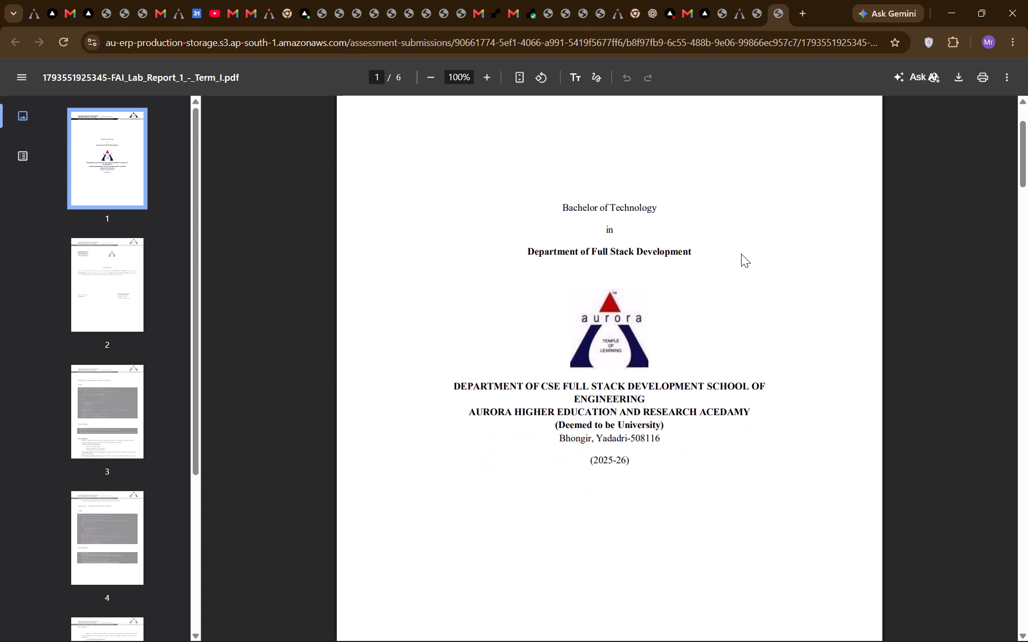
{"action": "scroll", "coordinate": [741, 254], "scroll_direction": "down", "scroll_amount": 1}
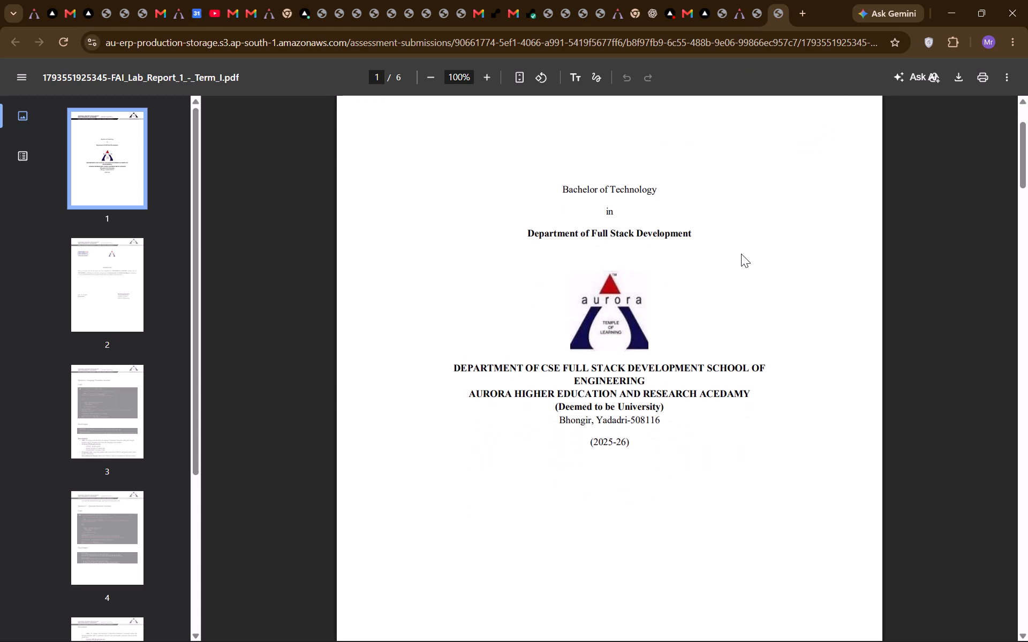
{"action": "scroll", "coordinate": [741, 254], "scroll_direction": "down", "scroll_amount": 1}
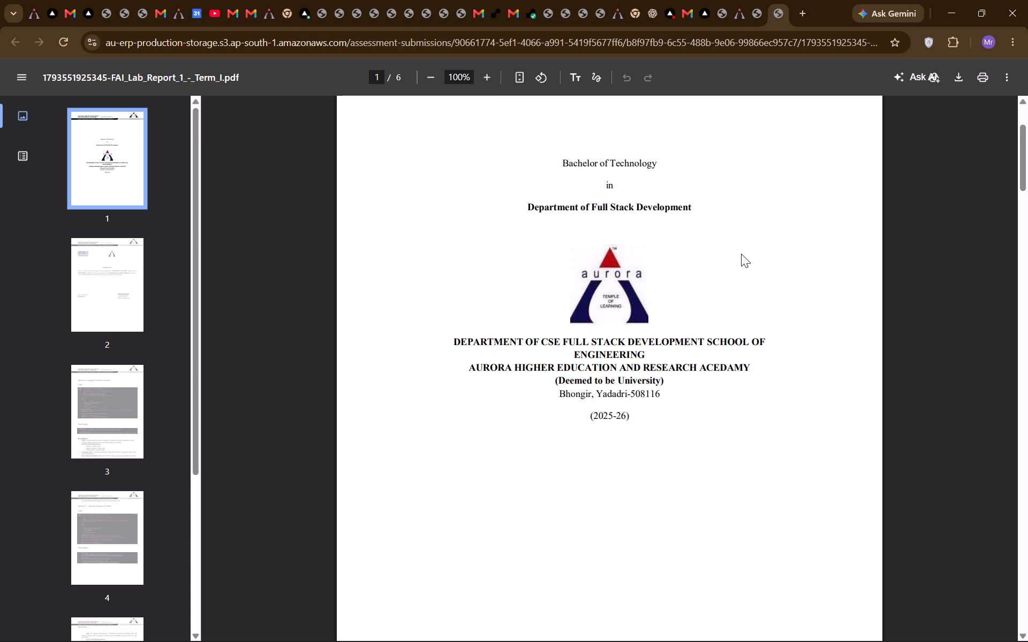
{"action": "scroll", "coordinate": [741, 254], "scroll_direction": "down", "scroll_amount": 1}
{"action": "scroll", "coordinate": [741, 254], "scroll_direction": "up", "scroll_amount": 1}
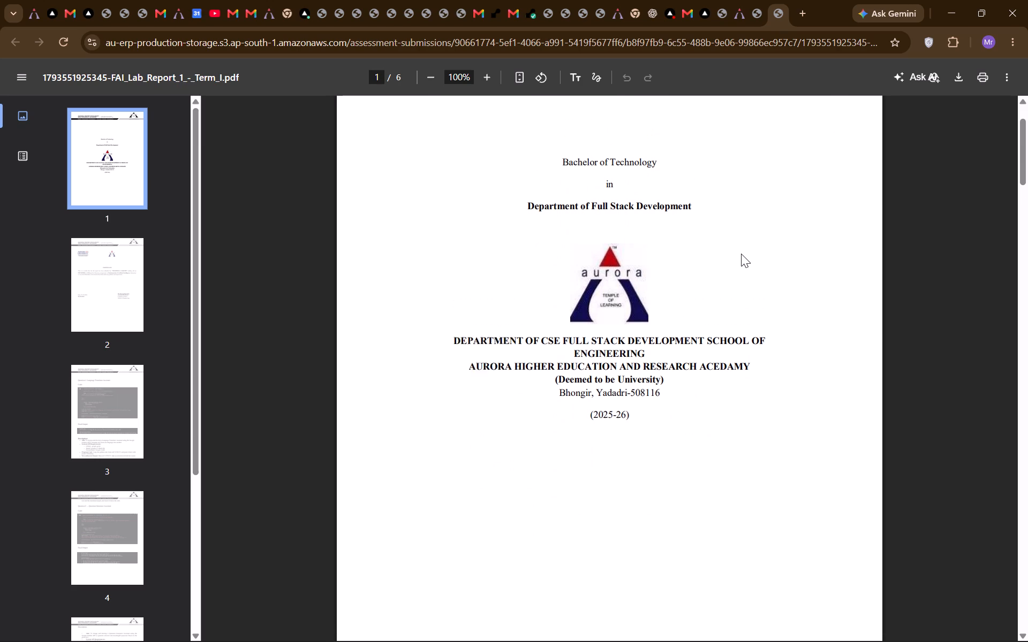
{"action": "scroll", "coordinate": [741, 254], "scroll_direction": "up", "scroll_amount": 1}
{"action": "scroll", "coordinate": [741, 254], "scroll_direction": "down", "scroll_amount": 1}
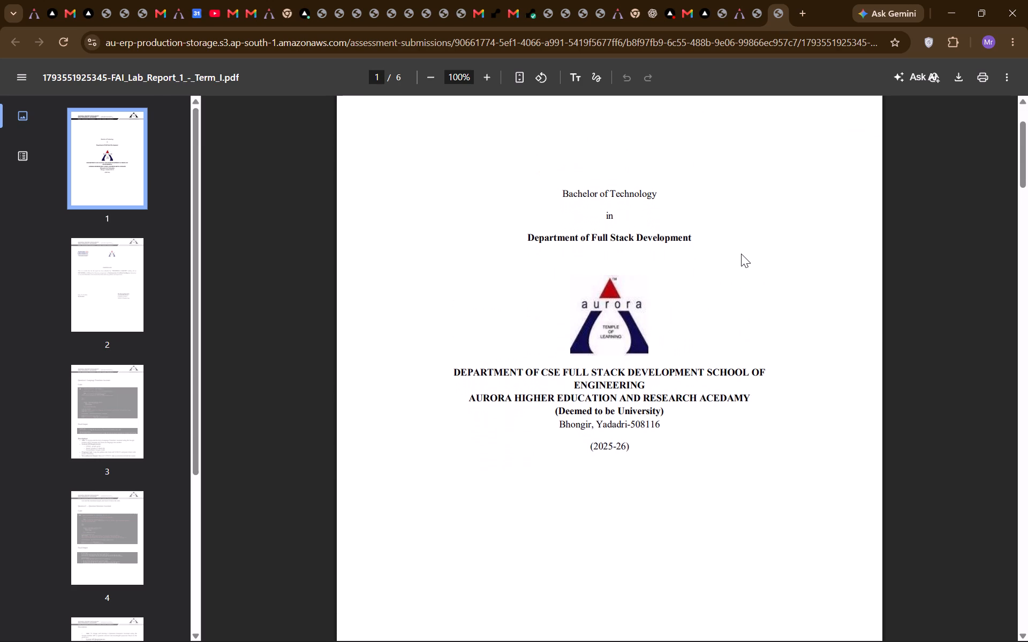
{"action": "scroll", "coordinate": [741, 254], "scroll_direction": "down", "scroll_amount": 5}
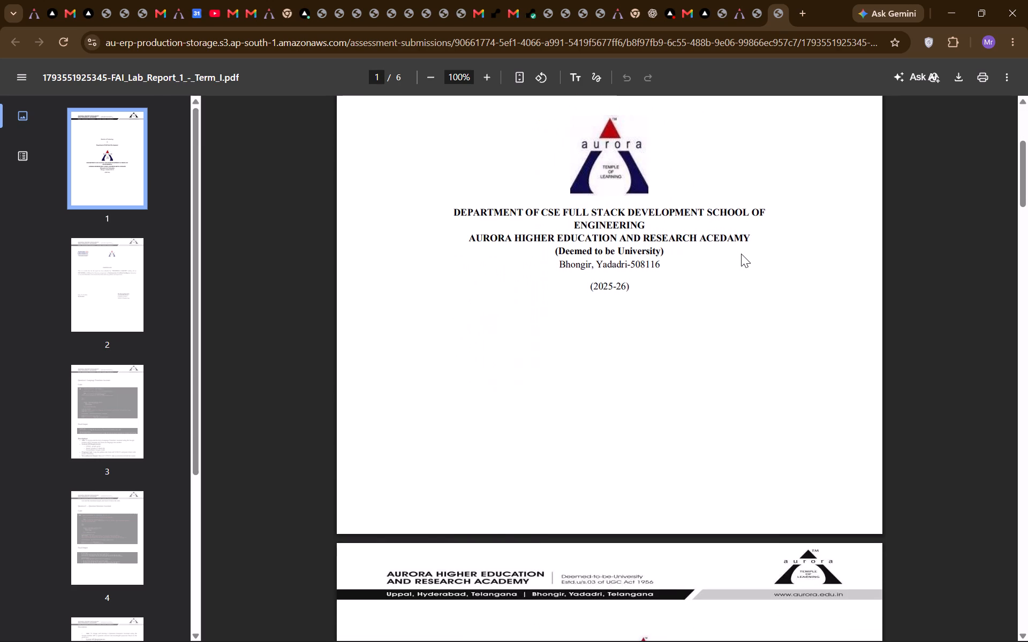
{"action": "scroll", "coordinate": [741, 254], "scroll_direction": "down", "scroll_amount": 4}
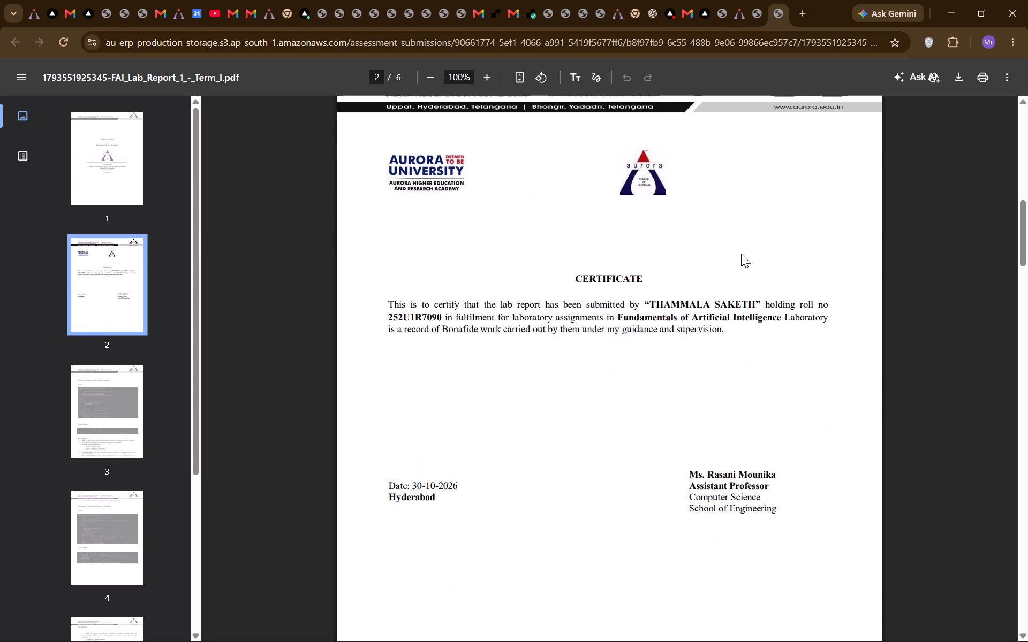
{"action": "scroll", "coordinate": [741, 254], "scroll_direction": "down", "scroll_amount": 7}
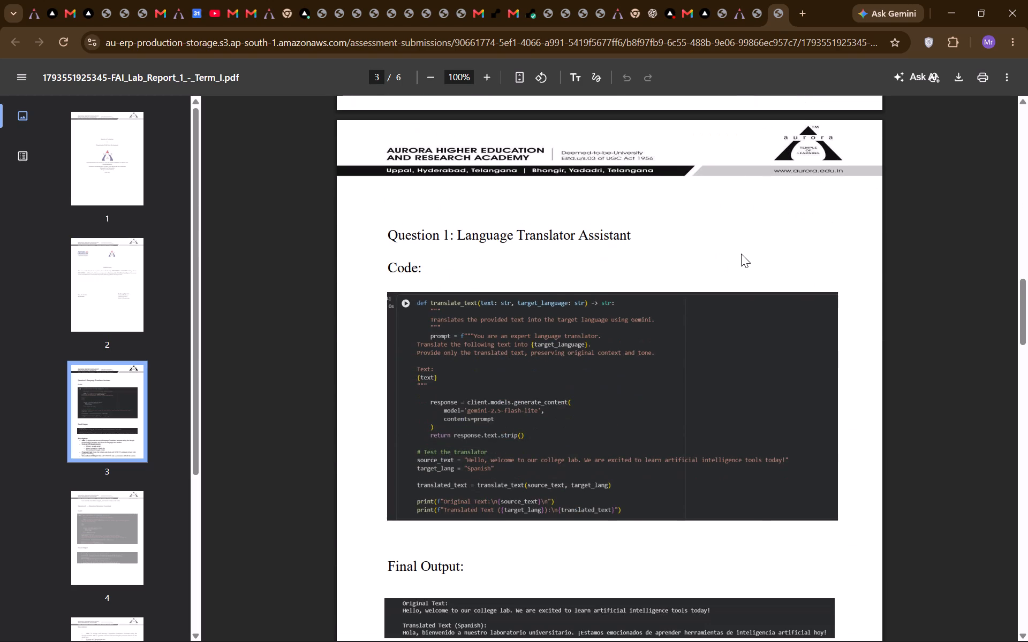
{"action": "scroll", "coordinate": [741, 254], "scroll_direction": "down", "scroll_amount": 12}
Review the submitted FAI Lab Report 2 - Term 2 PDF from its cover page through its last page.
{"action": "left_click", "coordinate": [753, 5]}
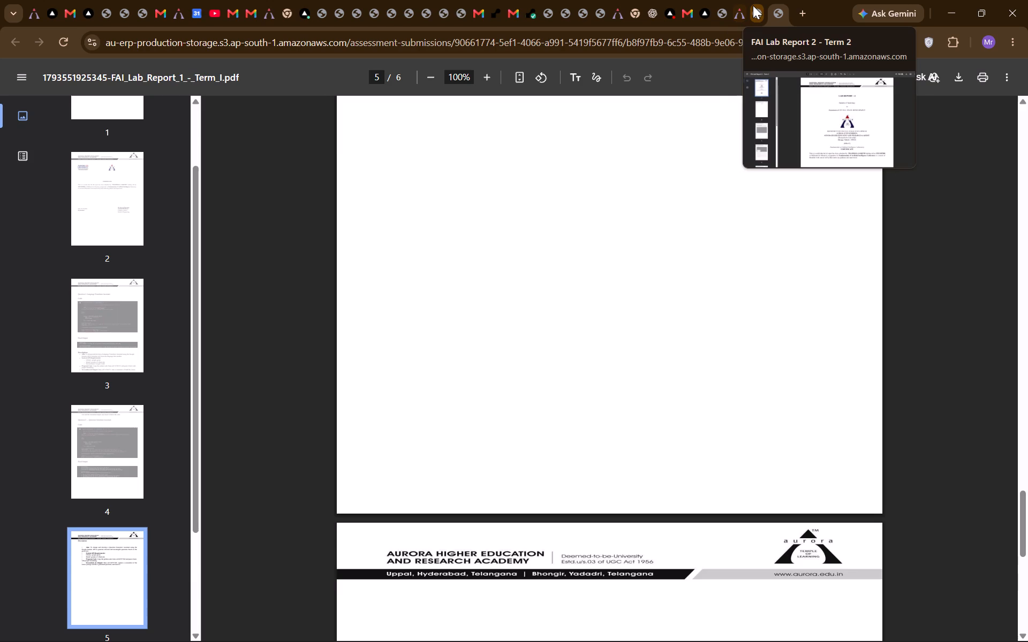
{"action": "scroll", "coordinate": [724, 301], "scroll_direction": "up", "scroll_amount": 6}
{"action": "scroll", "coordinate": [724, 301], "scroll_direction": "down", "scroll_amount": 4}
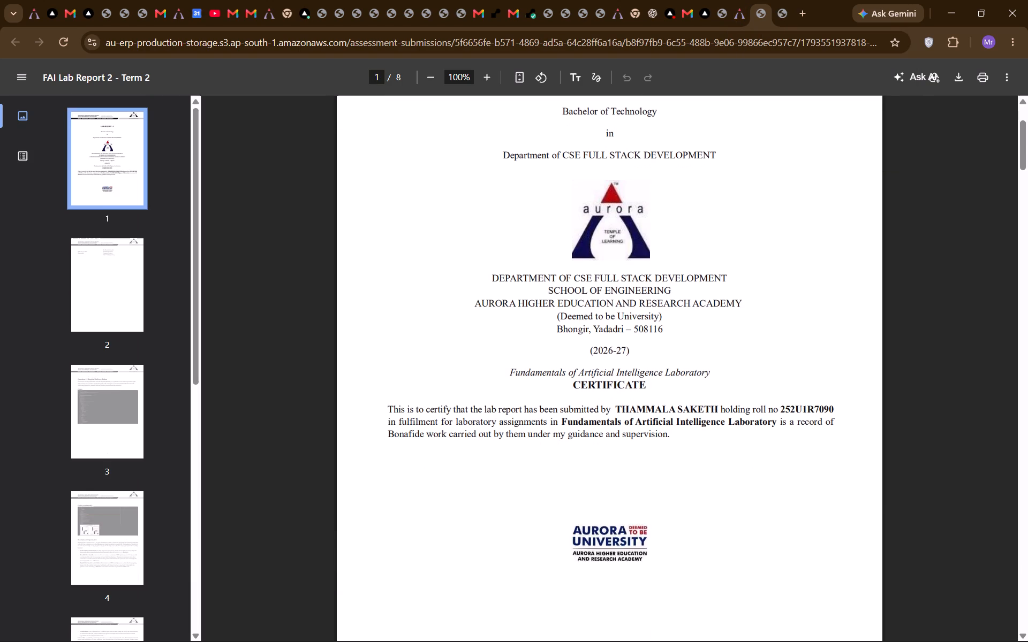
{"action": "scroll", "coordinate": [724, 301], "scroll_direction": "down", "scroll_amount": 12}
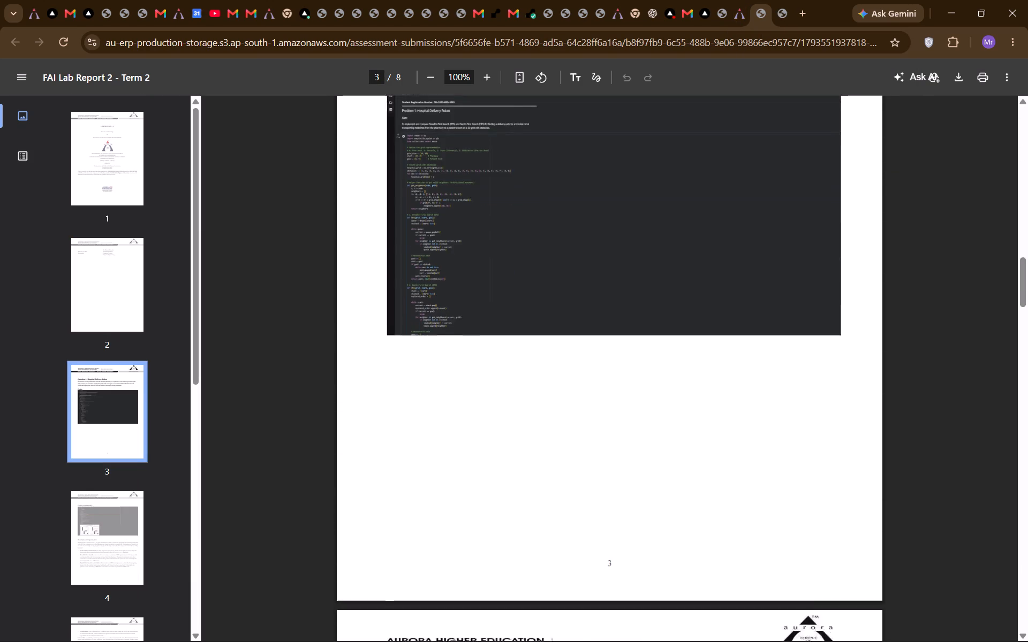
{"action": "scroll", "coordinate": [724, 301], "scroll_direction": "down", "scroll_amount": 12}
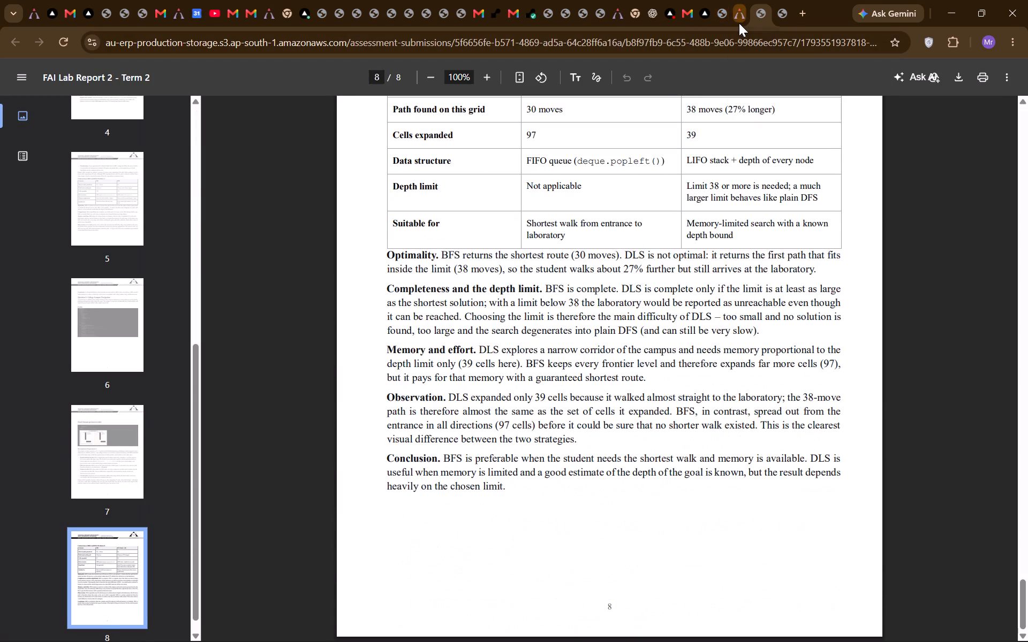
Return to the course overview and check the uploaded Lab Report 1 and Lab Report 2 documents under Backend Development Fundamentals.
{"action": "left_click", "coordinate": [739, 23]}
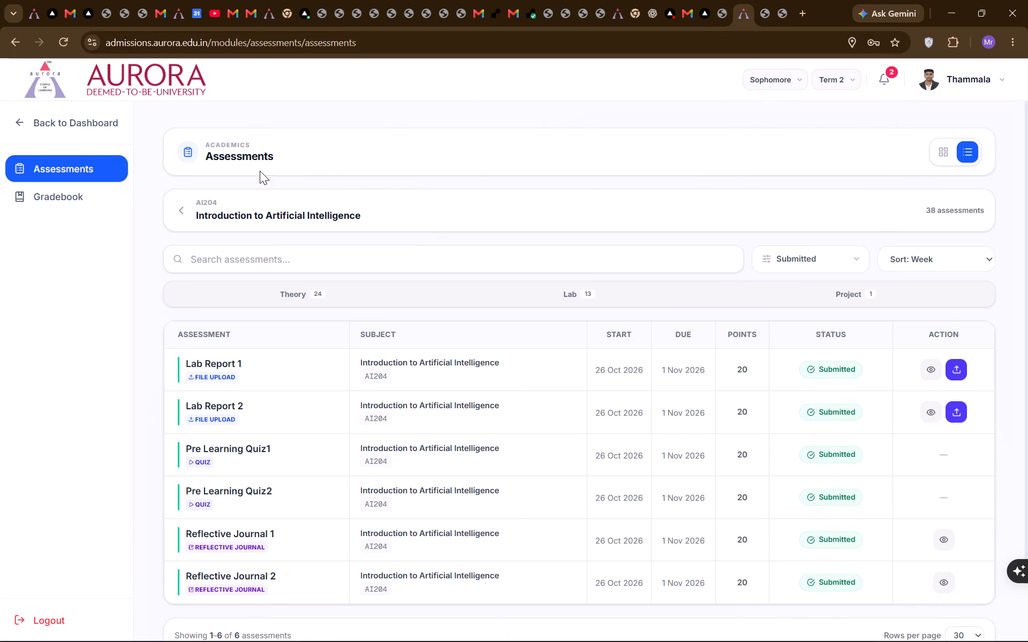
{"action": "left_click", "coordinate": [180, 210]}
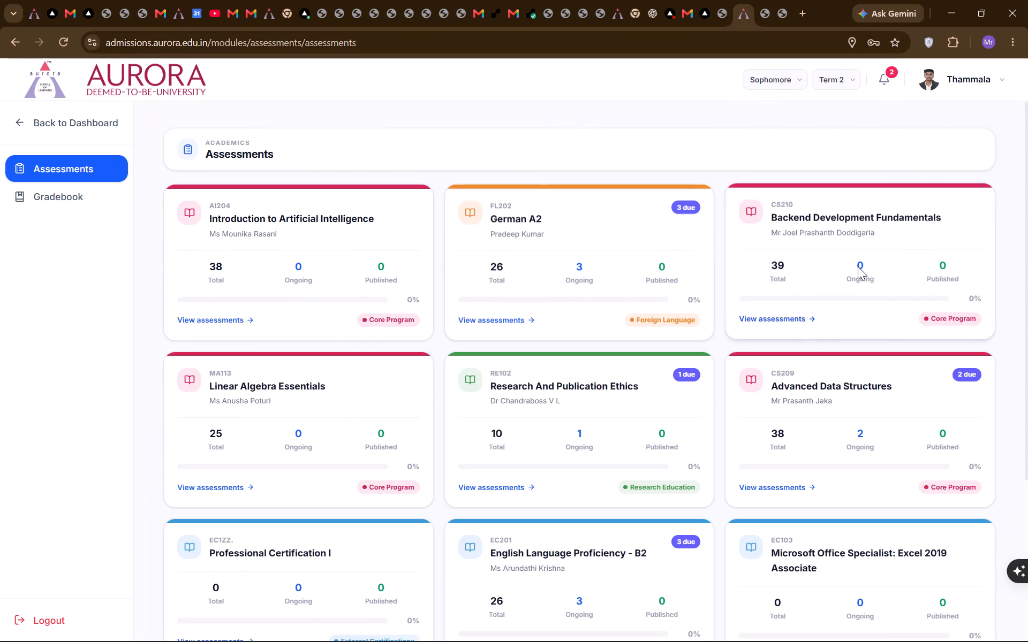
{"action": "left_click", "coordinate": [861, 265]}
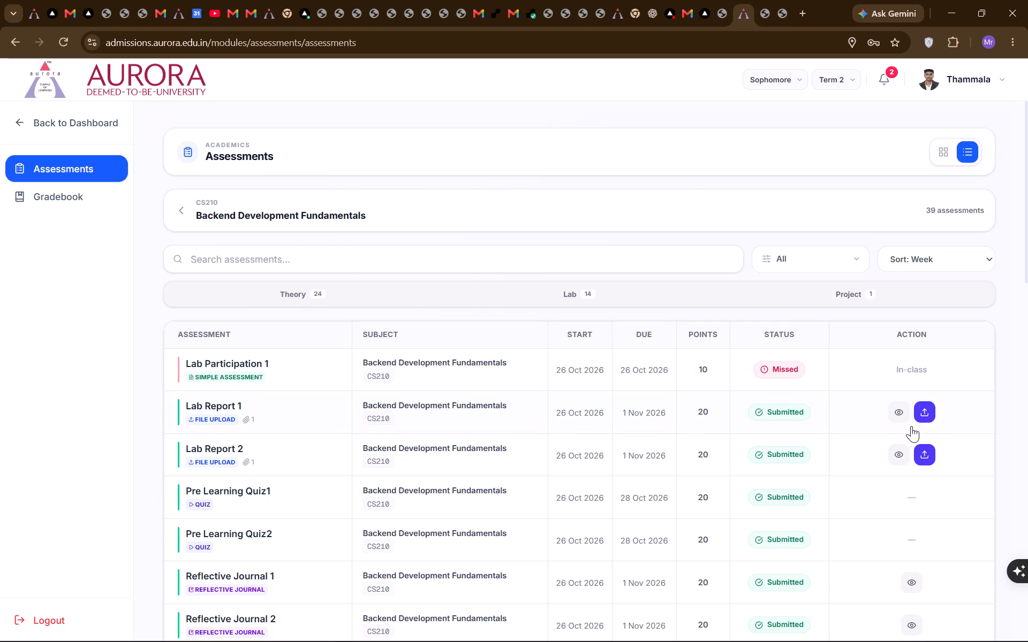
{"action": "left_click", "coordinate": [901, 410]}
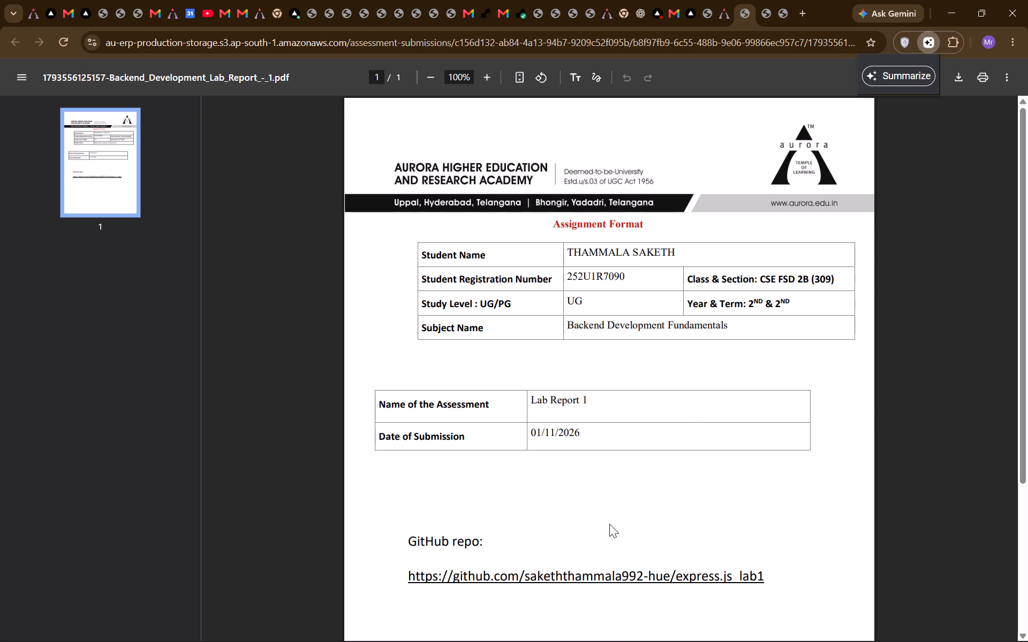
{"action": "left_click", "coordinate": [720, 4]}
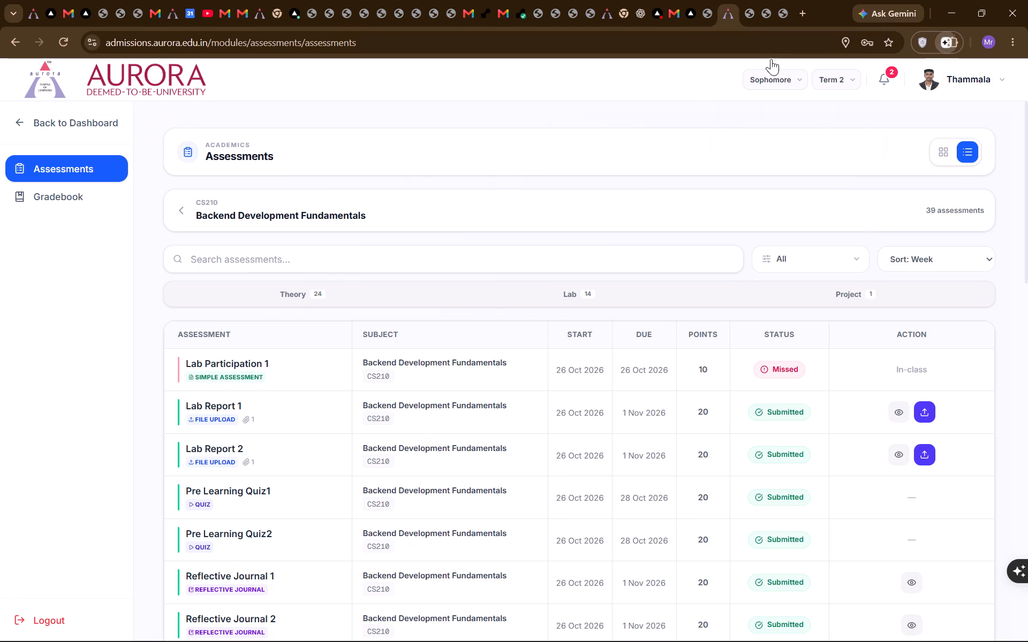
{"action": "left_click", "coordinate": [903, 460]}
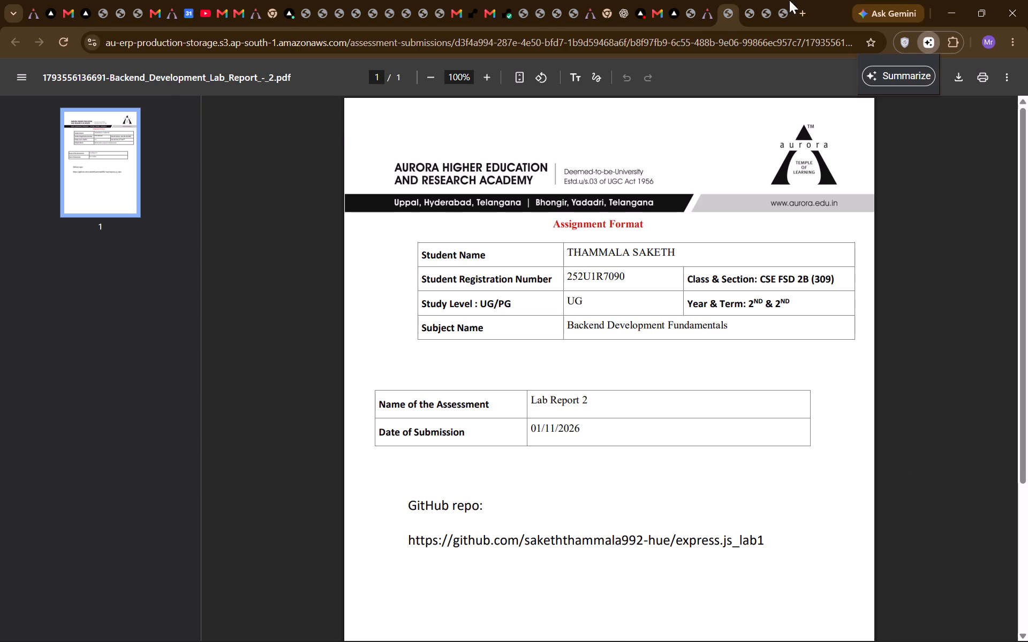
{"action": "left_click", "coordinate": [708, 0]}
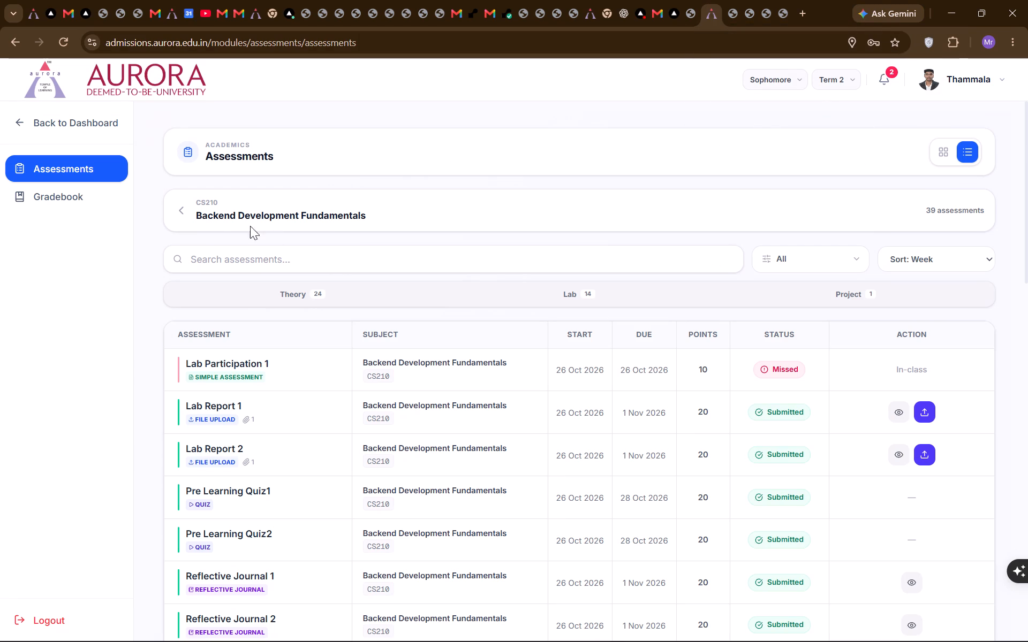
Check the Linear Algebra Essentials assessment list from the course overview, and return to the overview.
{"action": "left_click", "coordinate": [182, 205]}
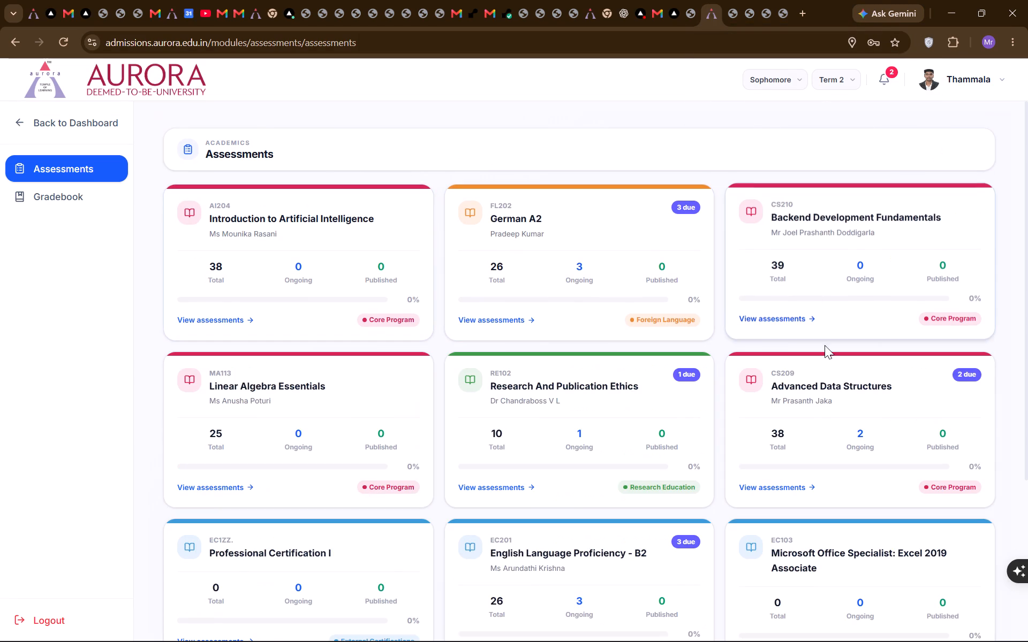
{"action": "left_click", "coordinate": [268, 419]}
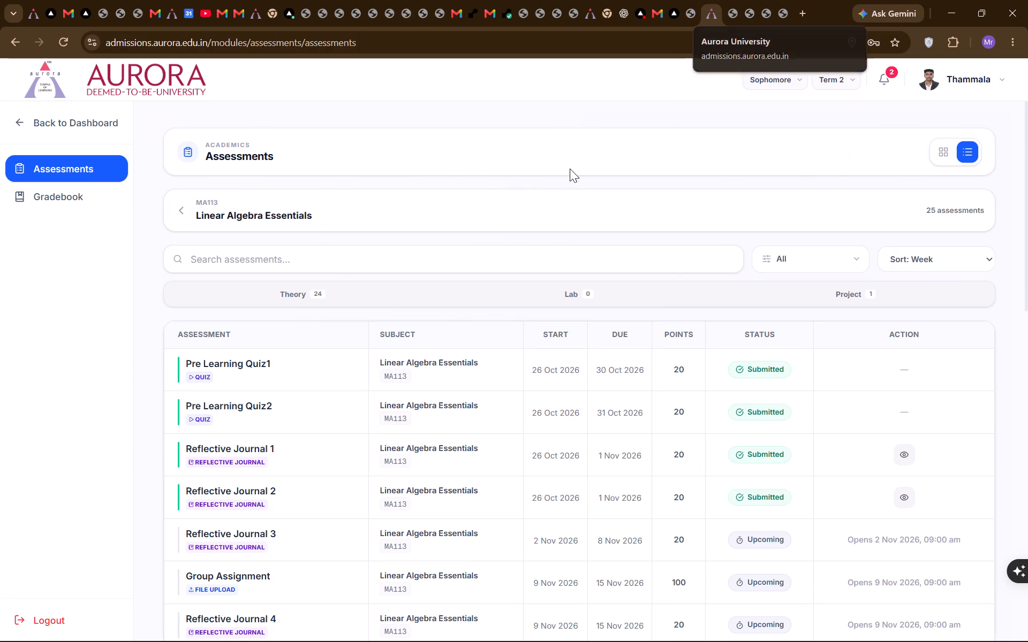
{"action": "left_click", "coordinate": [185, 211]}
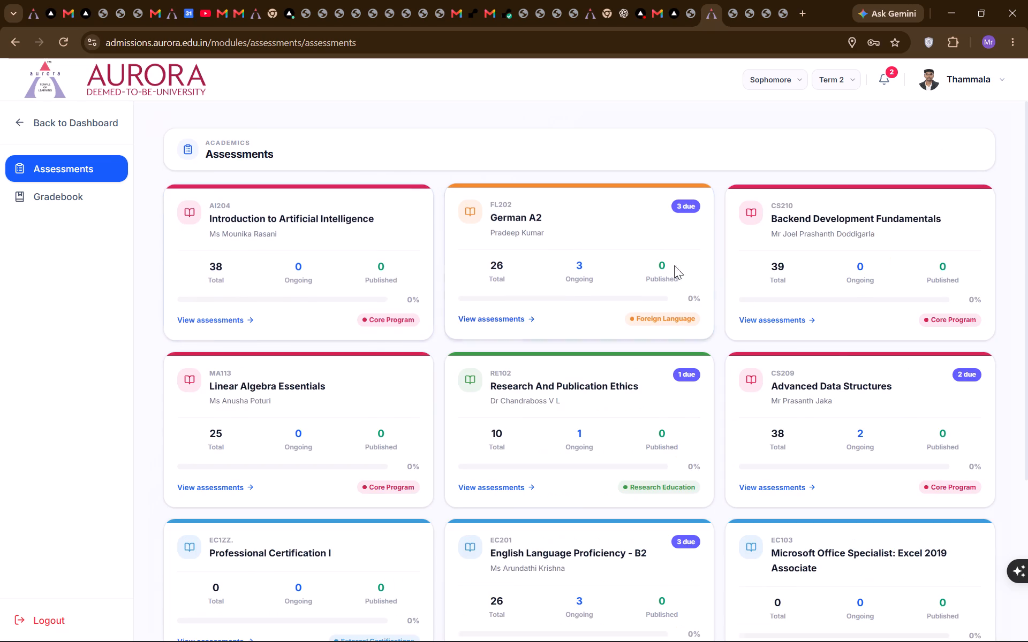
Open the Advanced Data Structures assessments and filter the list to Submitted.
{"action": "left_click", "coordinate": [852, 425]}
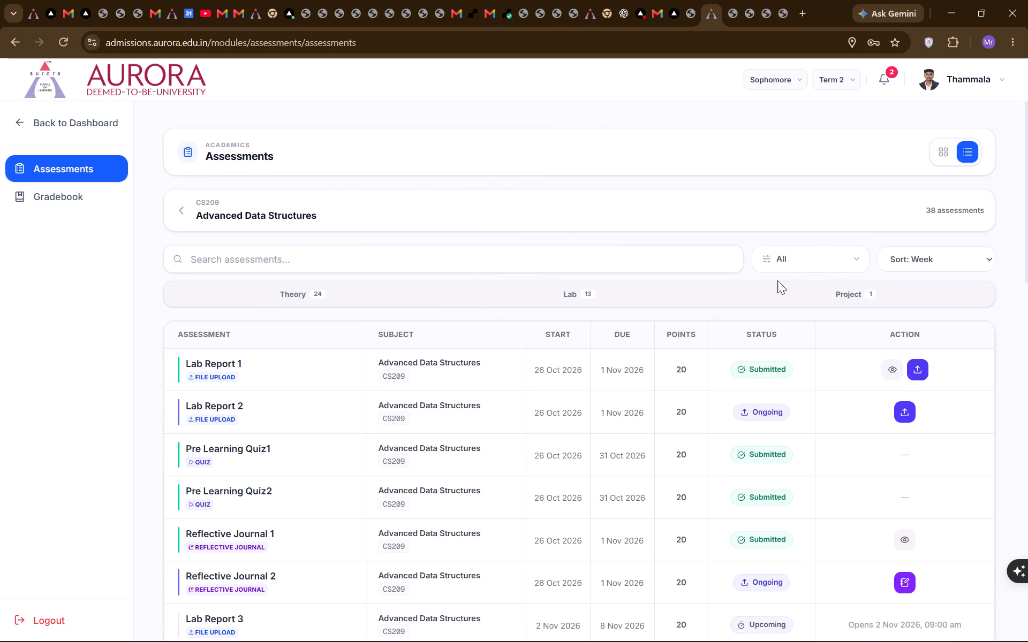
{"action": "left_click", "coordinate": [774, 261]}
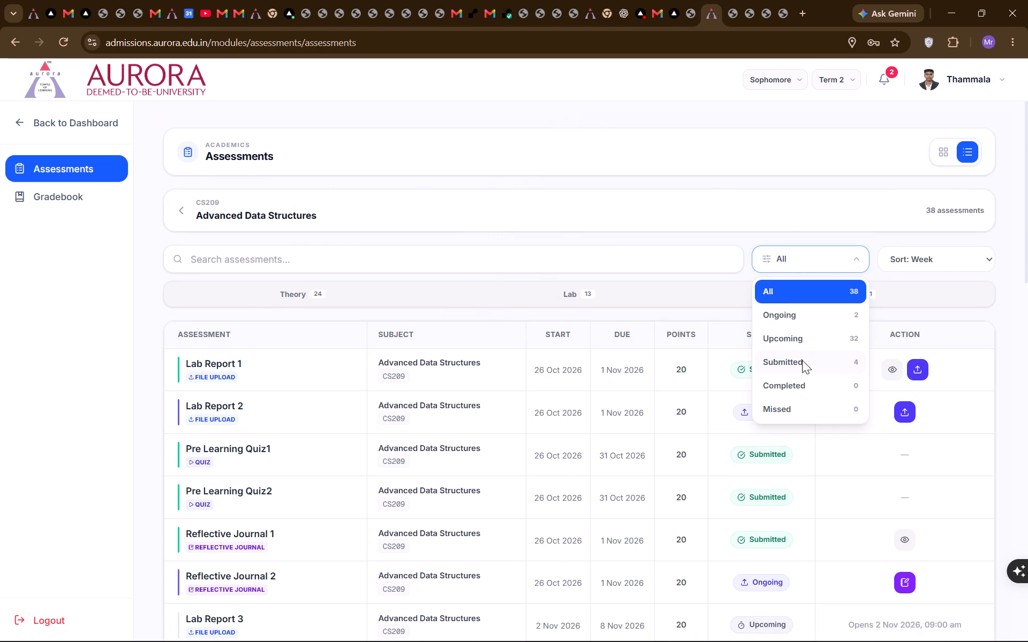
{"action": "left_click", "coordinate": [803, 360]}
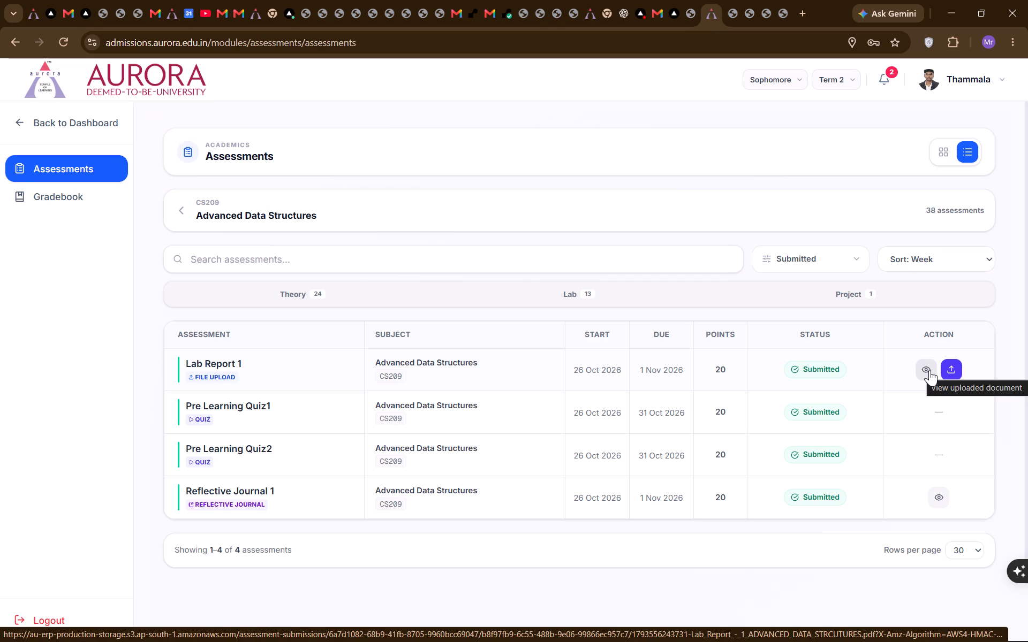
Review the uploaded Advanced Data Structures Lab Report 1 PDF from its cover through the code pages, and return to the course overview.
{"action": "left_click", "coordinate": [929, 370]}
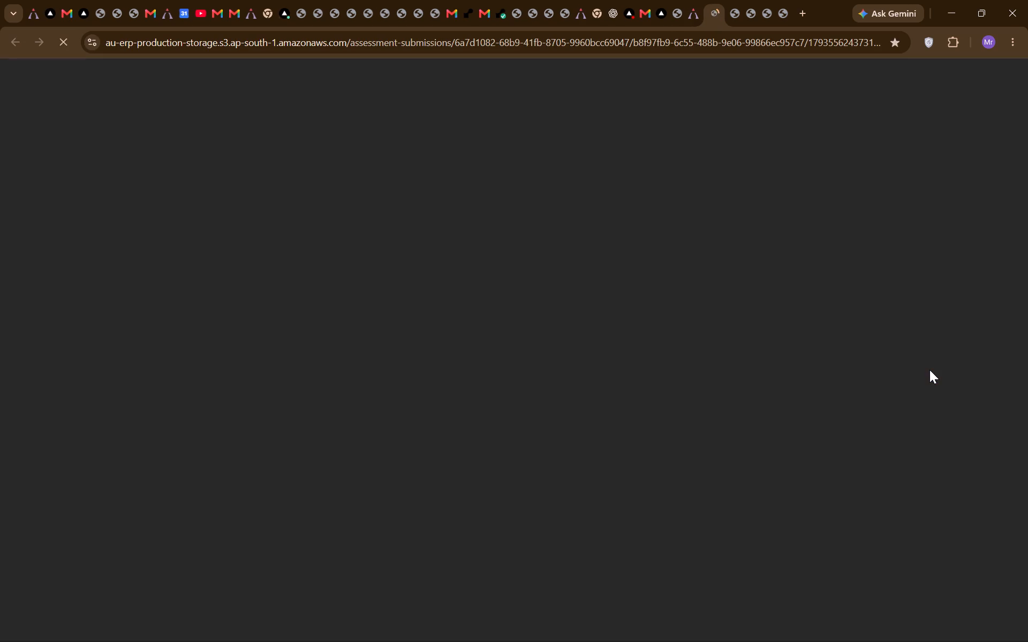
{"action": "scroll", "coordinate": [929, 370], "scroll_direction": "down", "scroll_amount": 5}
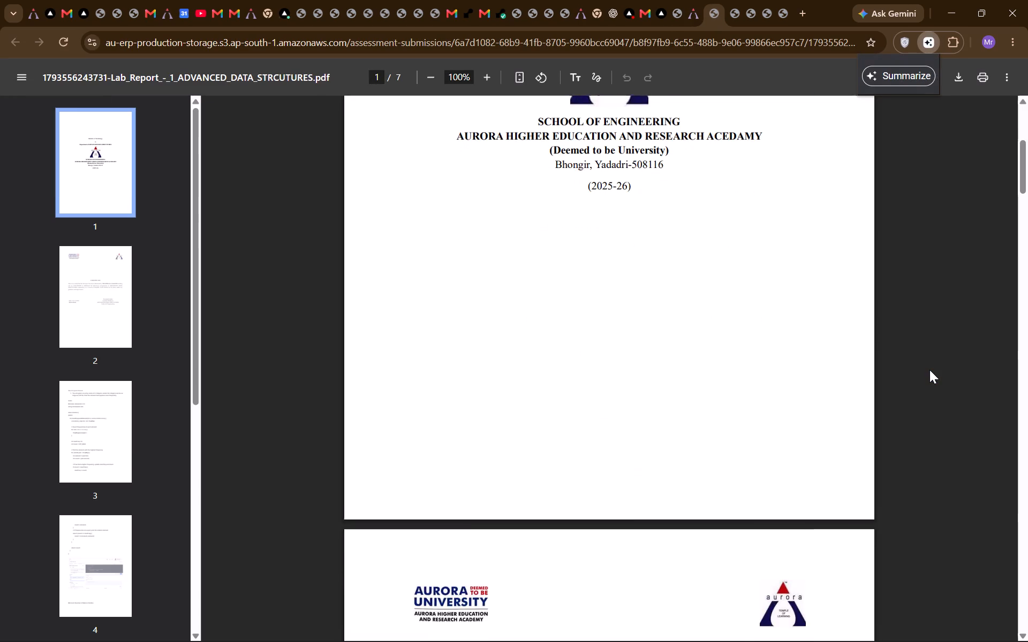
{"action": "scroll", "coordinate": [929, 370], "scroll_direction": "down", "scroll_amount": 5}
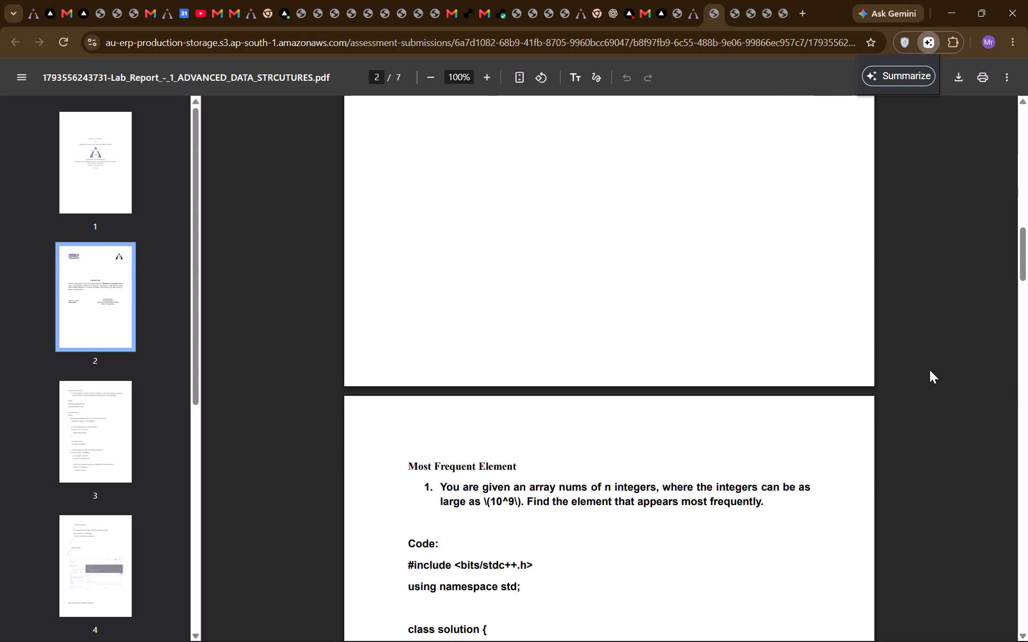
{"action": "scroll", "coordinate": [929, 370], "scroll_direction": "down", "scroll_amount": 1}
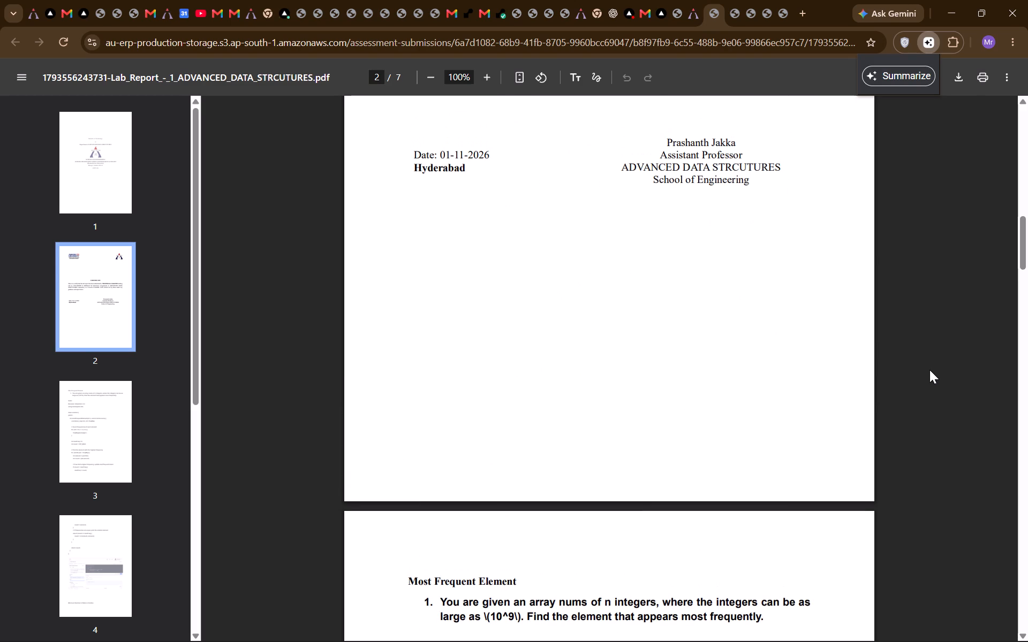
{"action": "scroll", "coordinate": [929, 370], "scroll_direction": "down", "scroll_amount": 3}
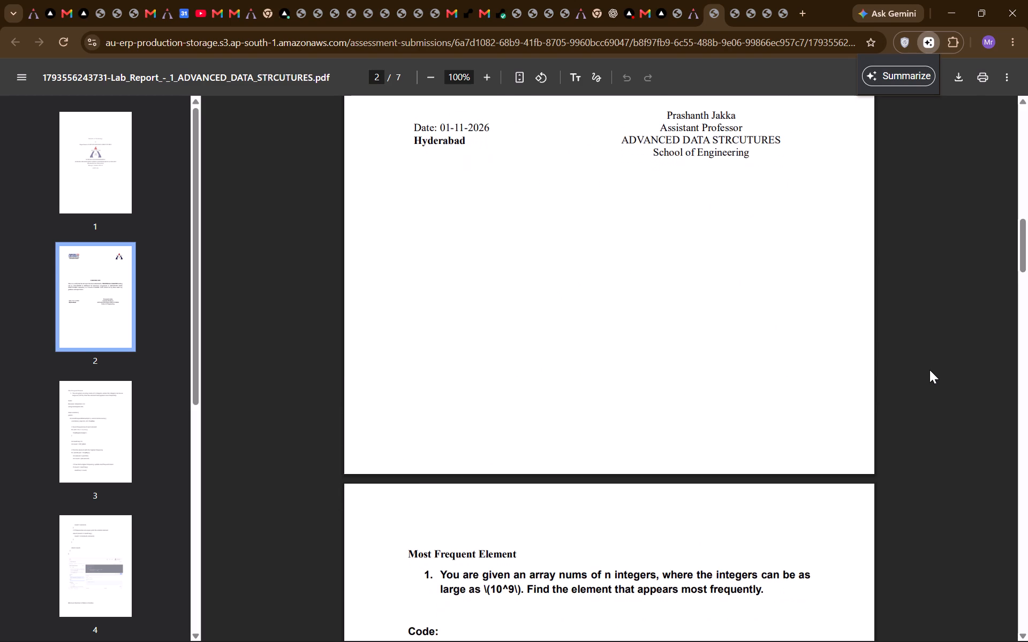
{"action": "scroll", "coordinate": [929, 370], "scroll_direction": "down", "scroll_amount": 9}
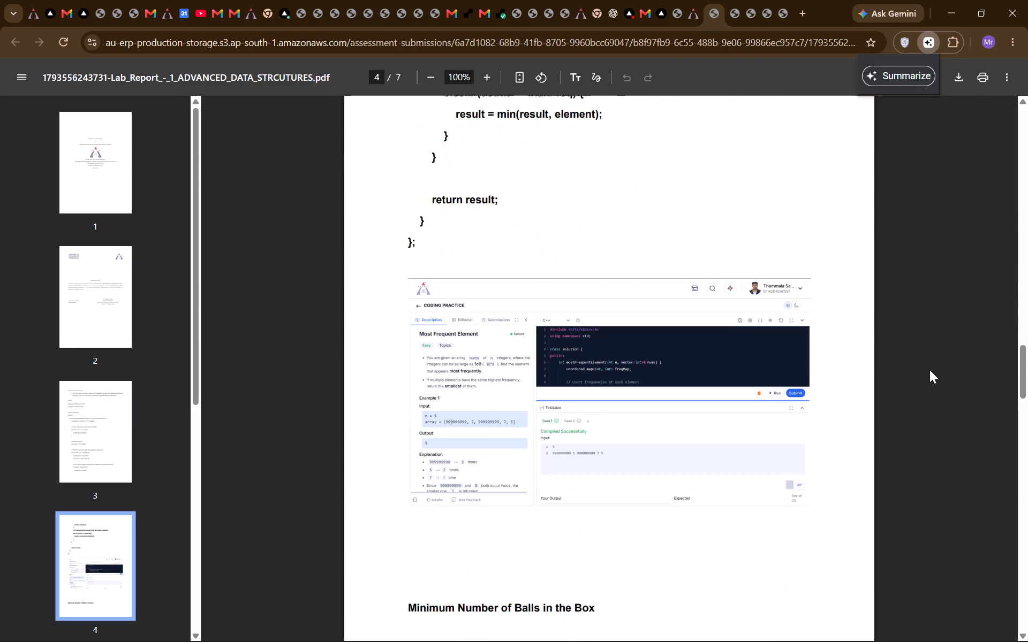
{"action": "scroll", "coordinate": [929, 370], "scroll_direction": "down", "scroll_amount": 4}
{"action": "left_click", "coordinate": [687, 9]}
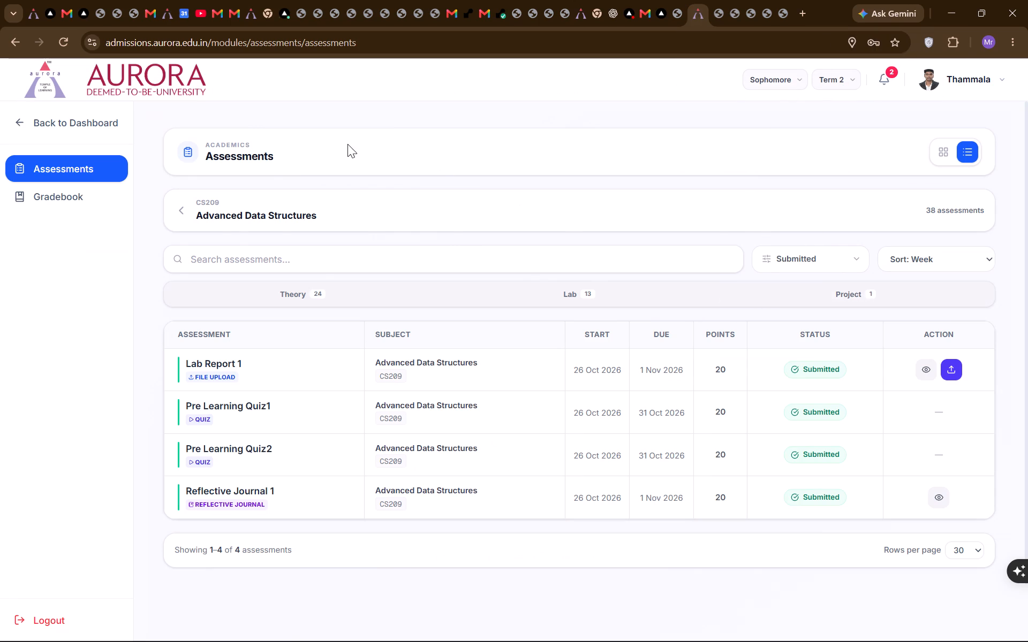
{"action": "left_click", "coordinate": [180, 210]}
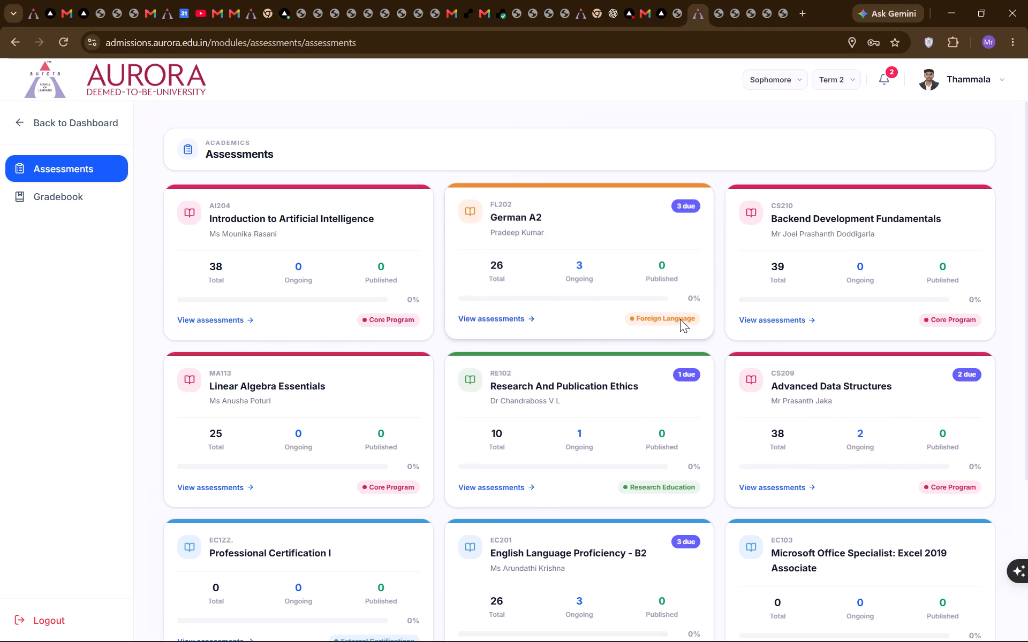
Recheck the open FAI Lab Report 1 - Term I PDF, examining its cover page, certificate and question pages.
{"action": "left_click", "coordinate": [788, 10]}
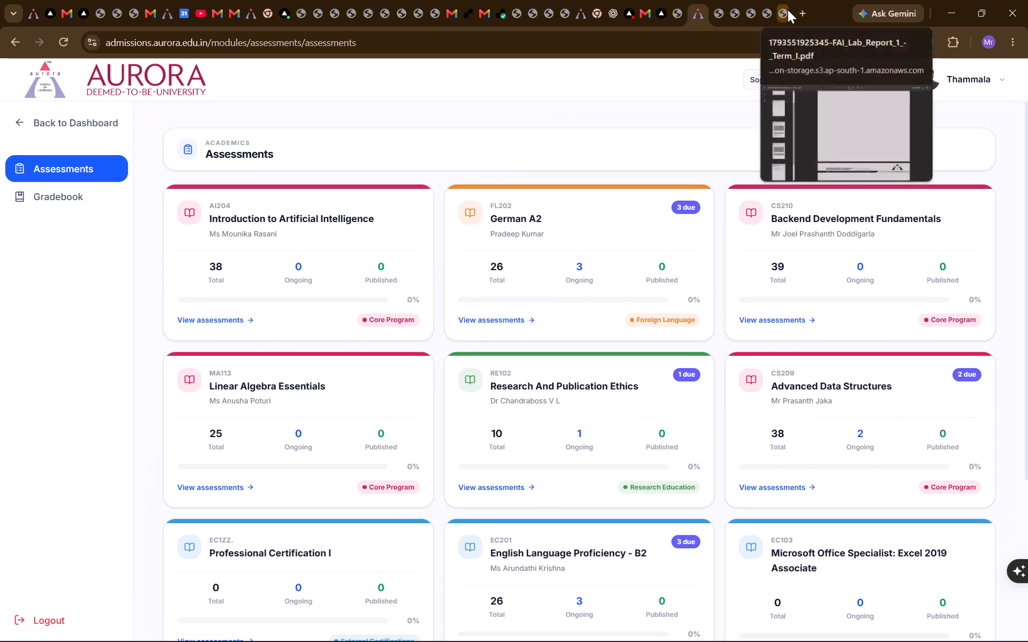
{"action": "scroll", "coordinate": [712, 273], "scroll_direction": "up", "scroll_amount": 15}
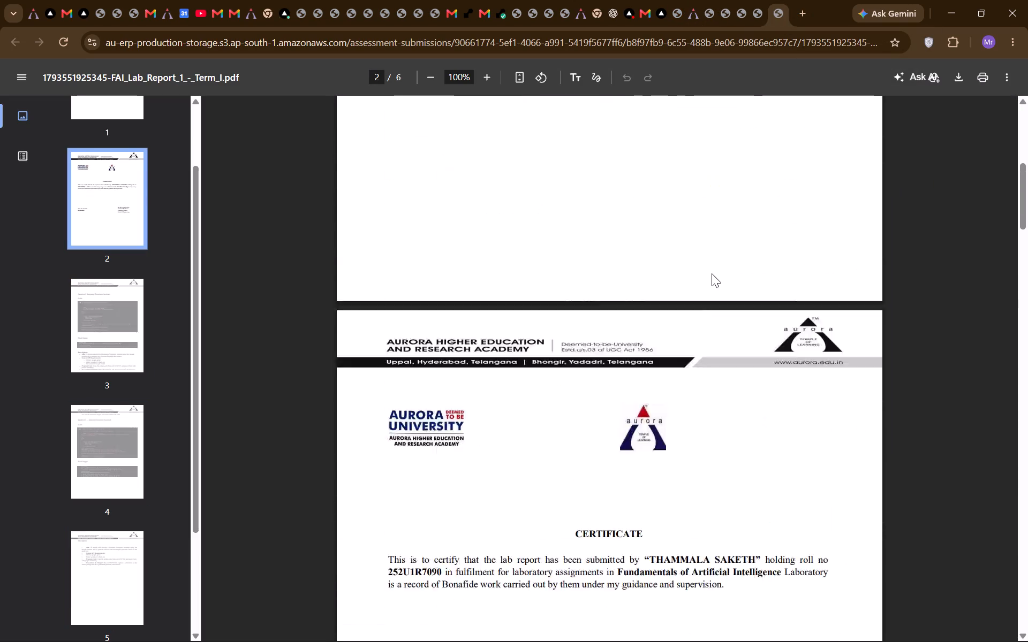
{"action": "scroll", "coordinate": [712, 273], "scroll_direction": "up", "scroll_amount": 6}
{"action": "scroll", "coordinate": [712, 273], "scroll_direction": "down", "scroll_amount": 6}
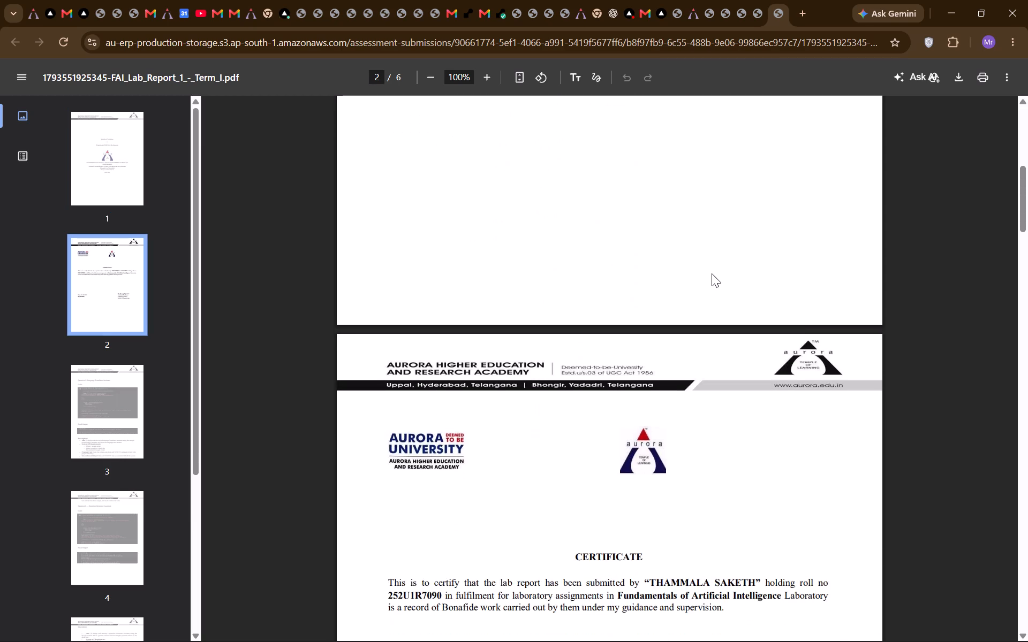
{"action": "scroll", "coordinate": [712, 273], "scroll_direction": "down", "scroll_amount": 2}
{"action": "scroll", "coordinate": [712, 273], "scroll_direction": "up", "scroll_amount": 8}
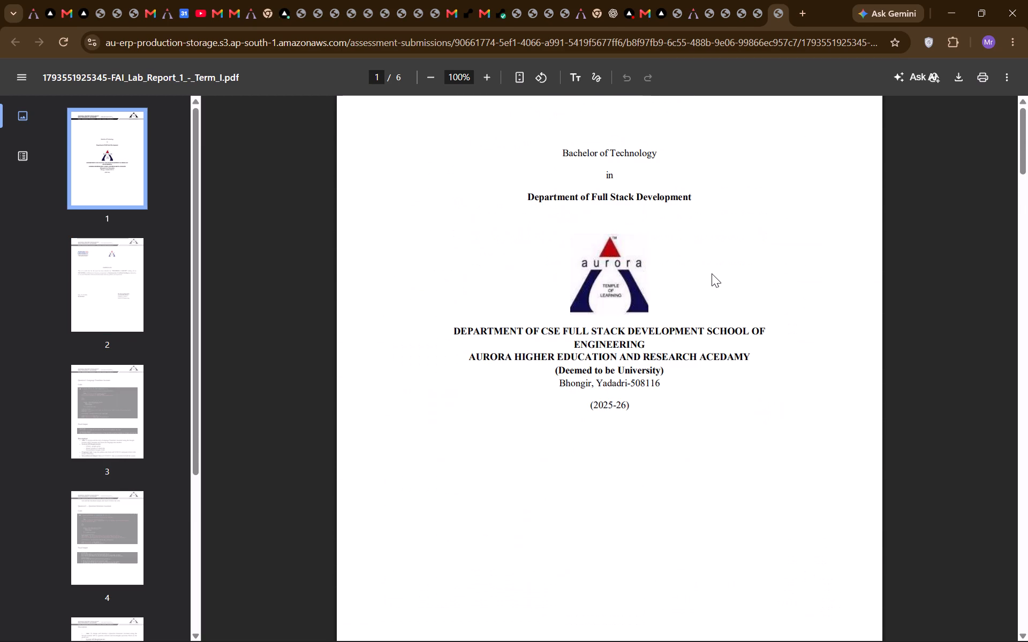
{"action": "scroll", "coordinate": [712, 273], "scroll_direction": "up", "scroll_amount": 1}
{"action": "scroll", "coordinate": [712, 273], "scroll_direction": "down", "scroll_amount": 4}
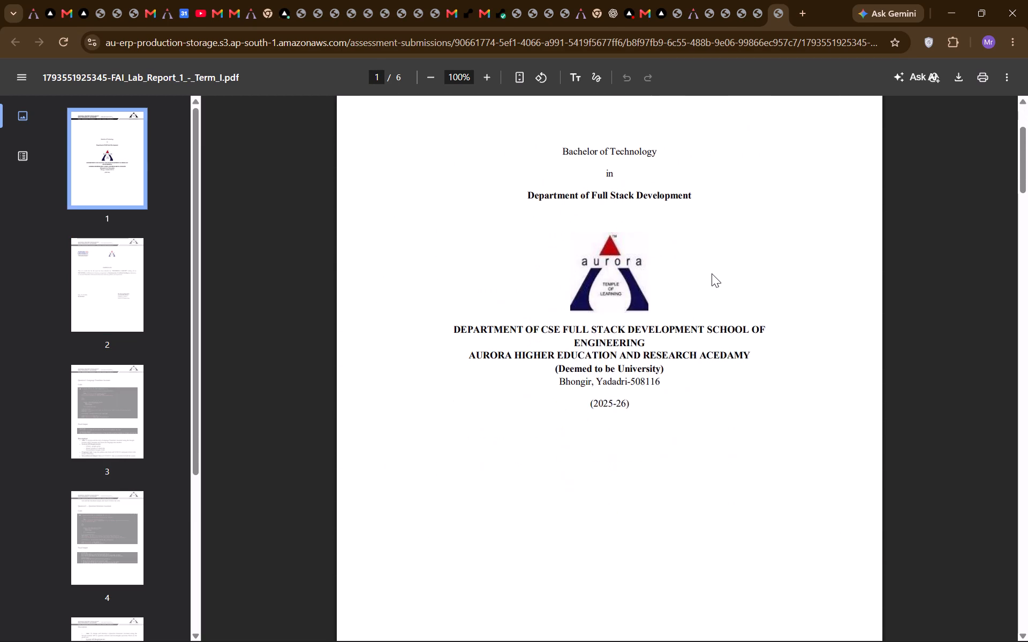
{"action": "scroll", "coordinate": [712, 273], "scroll_direction": "down", "scroll_amount": 14}
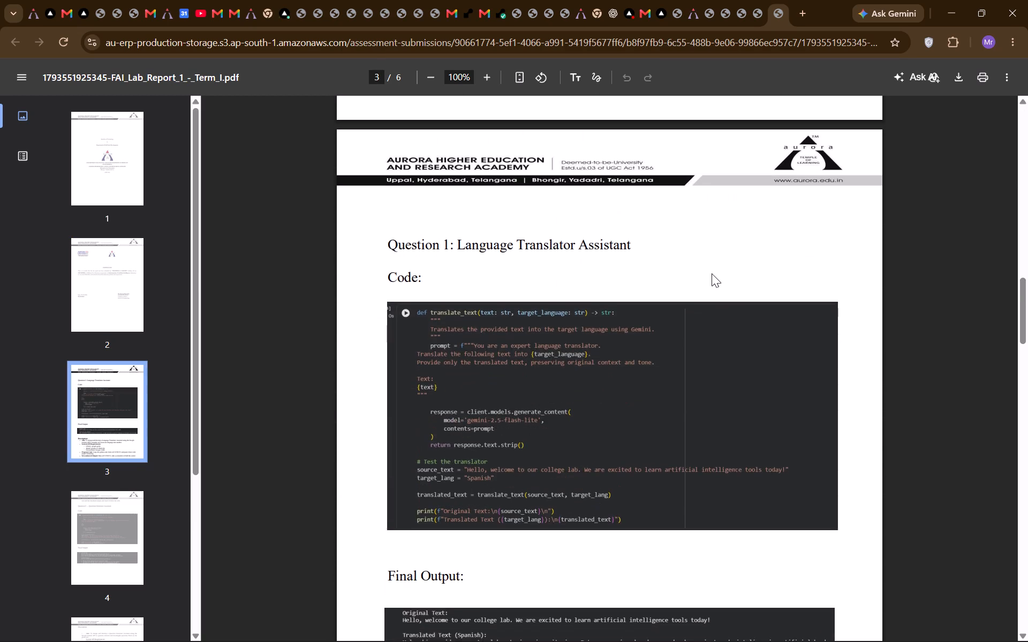
{"action": "scroll", "coordinate": [712, 273], "scroll_direction": "down", "scroll_amount": 3}
Recheck the open FAI Lab Report 2 - Term 2 PDF from its last page back to its cover page.
{"action": "left_click", "coordinate": [757, 9]}
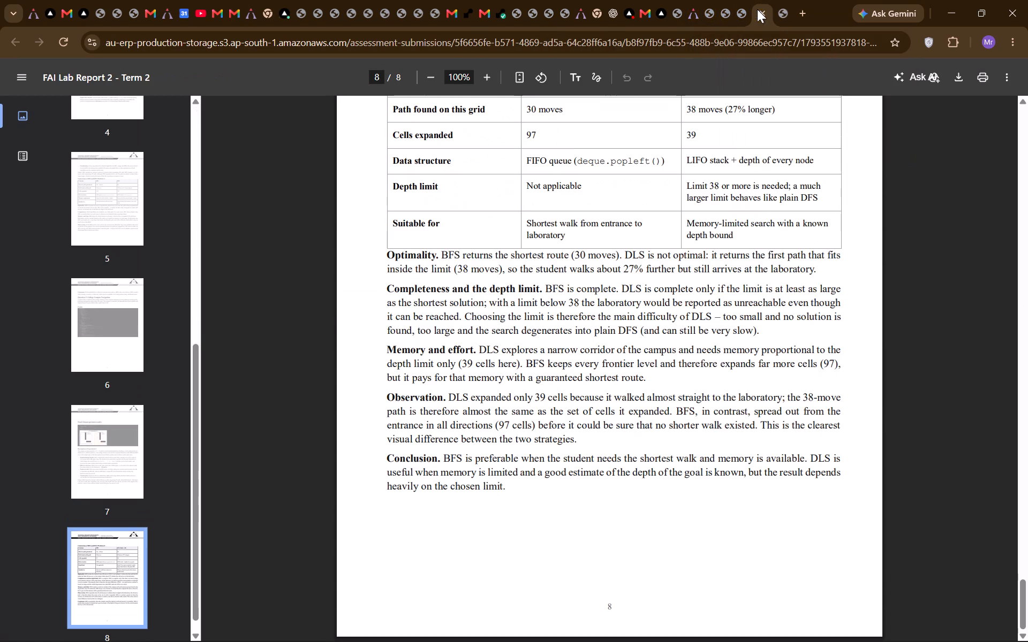
{"action": "scroll", "coordinate": [683, 301], "scroll_direction": "up", "scroll_amount": 9}
{"action": "scroll", "coordinate": [683, 301], "scroll_direction": "up", "scroll_amount": 16}
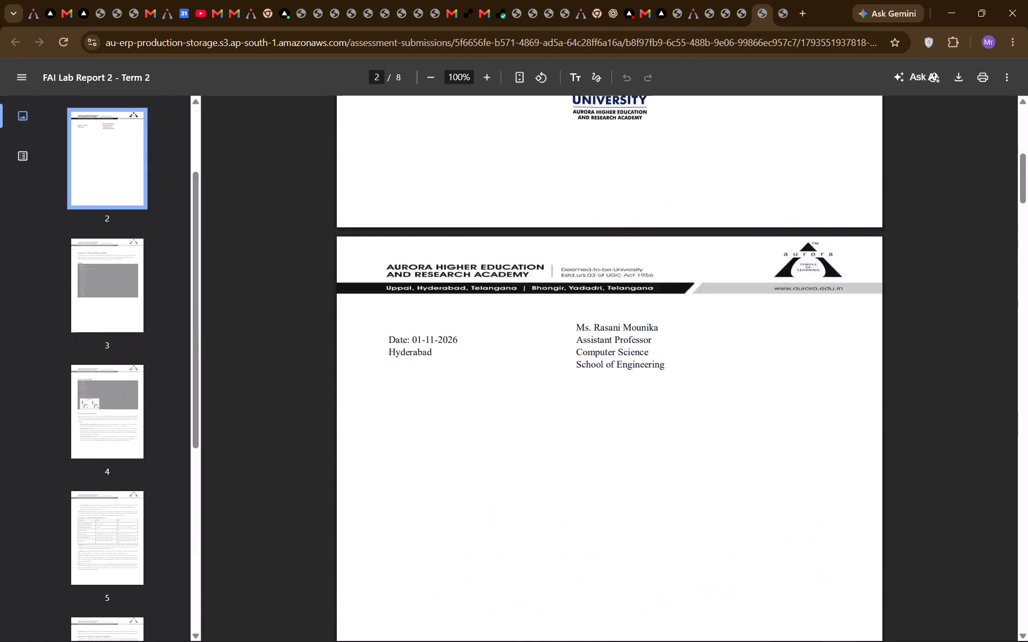
{"action": "scroll", "coordinate": [683, 301], "scroll_direction": "up", "scroll_amount": 10}
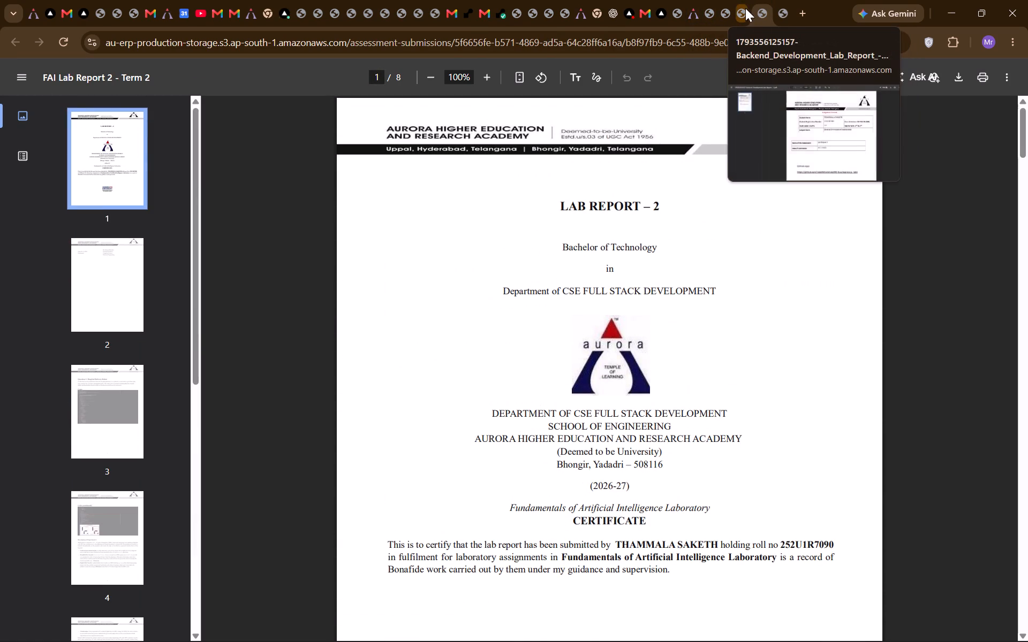
Recheck the open Backend Development Lab Report 1 and 2 PDFs and the Advanced Data Structures report, and return to the course overview.
{"action": "left_click", "coordinate": [742, 9]}
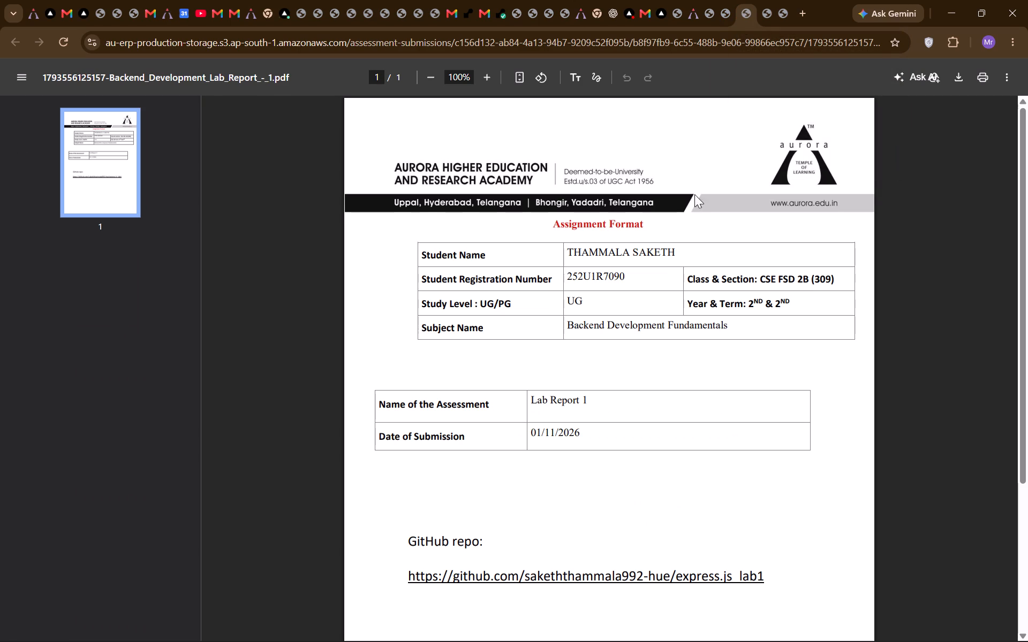
{"action": "left_click", "coordinate": [725, 6]}
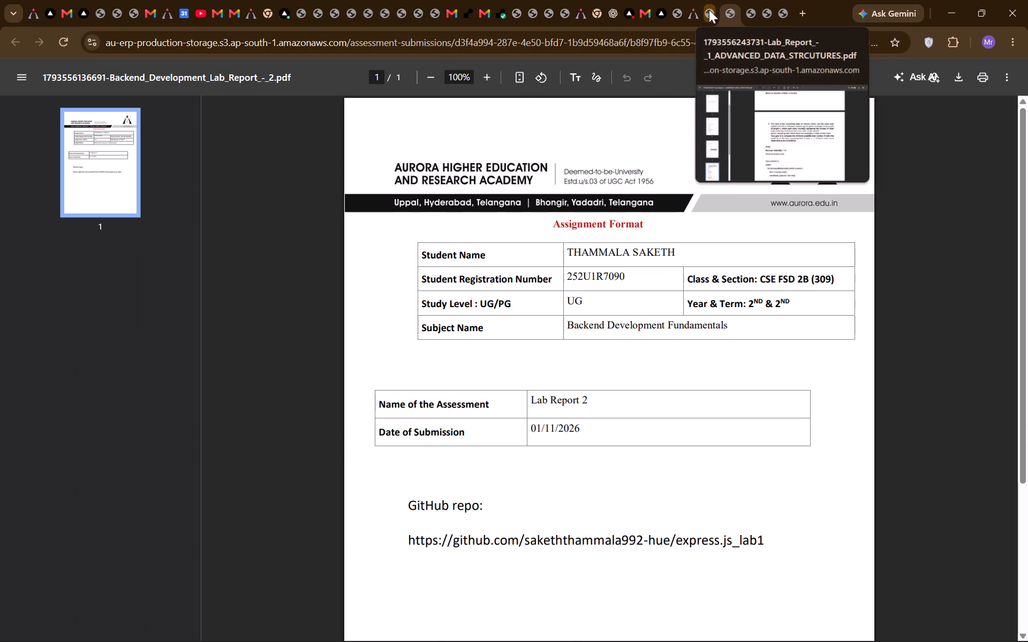
{"action": "left_click", "coordinate": [709, 10]}
{"action": "scroll", "coordinate": [528, 363], "scroll_direction": "up", "scroll_amount": 19}
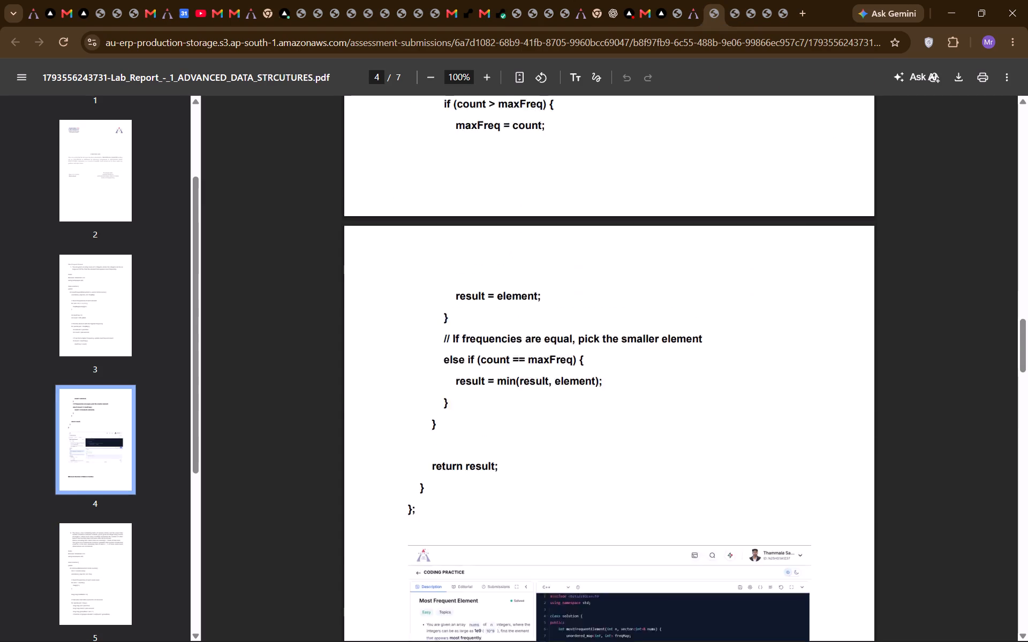
{"action": "scroll", "coordinate": [528, 363], "scroll_direction": "up", "scroll_amount": 4}
{"action": "left_click", "coordinate": [694, 15]}
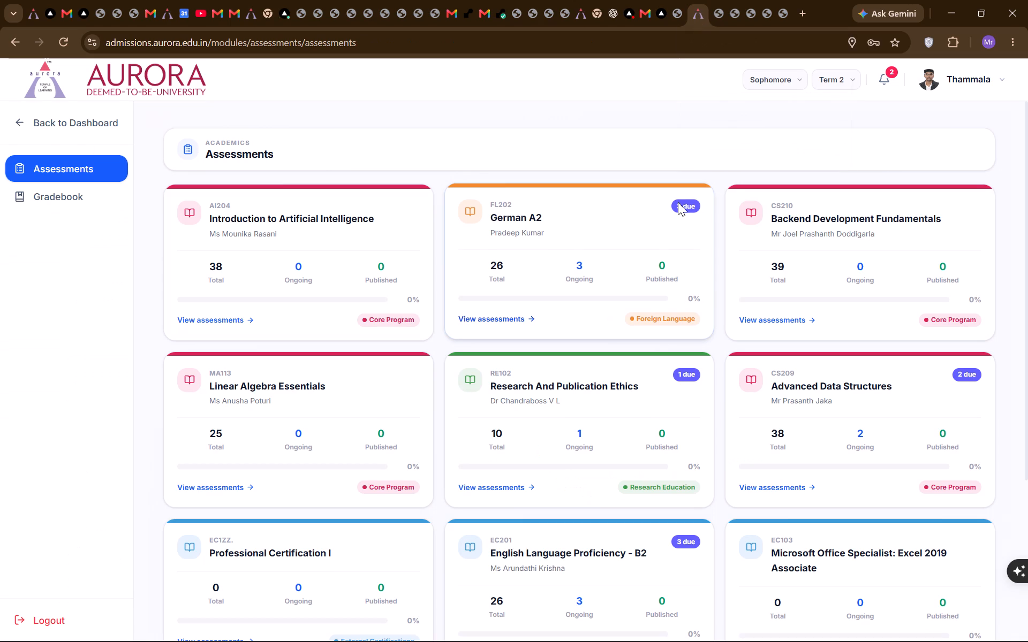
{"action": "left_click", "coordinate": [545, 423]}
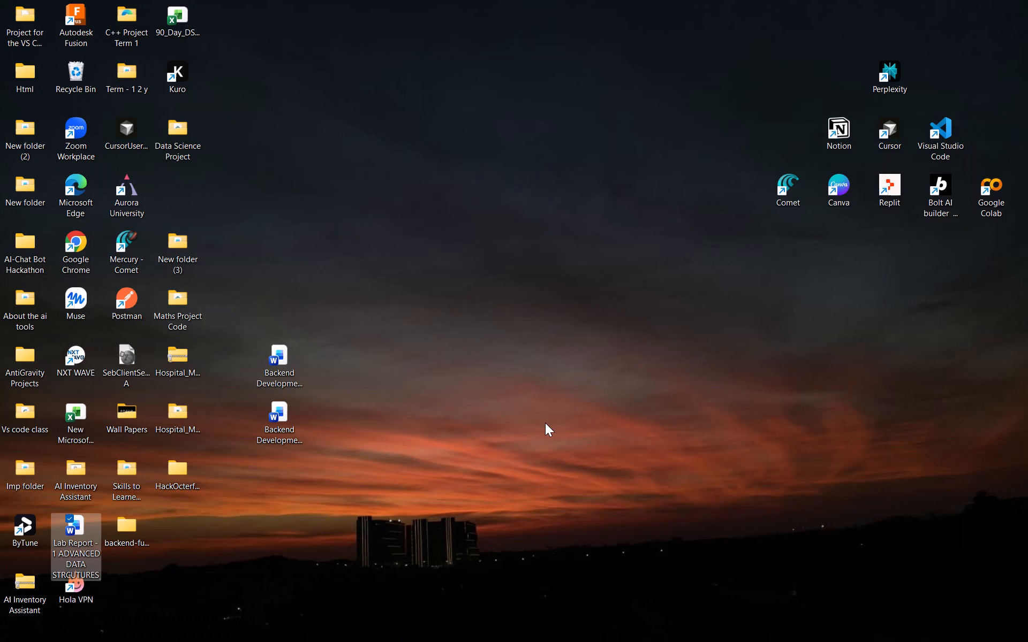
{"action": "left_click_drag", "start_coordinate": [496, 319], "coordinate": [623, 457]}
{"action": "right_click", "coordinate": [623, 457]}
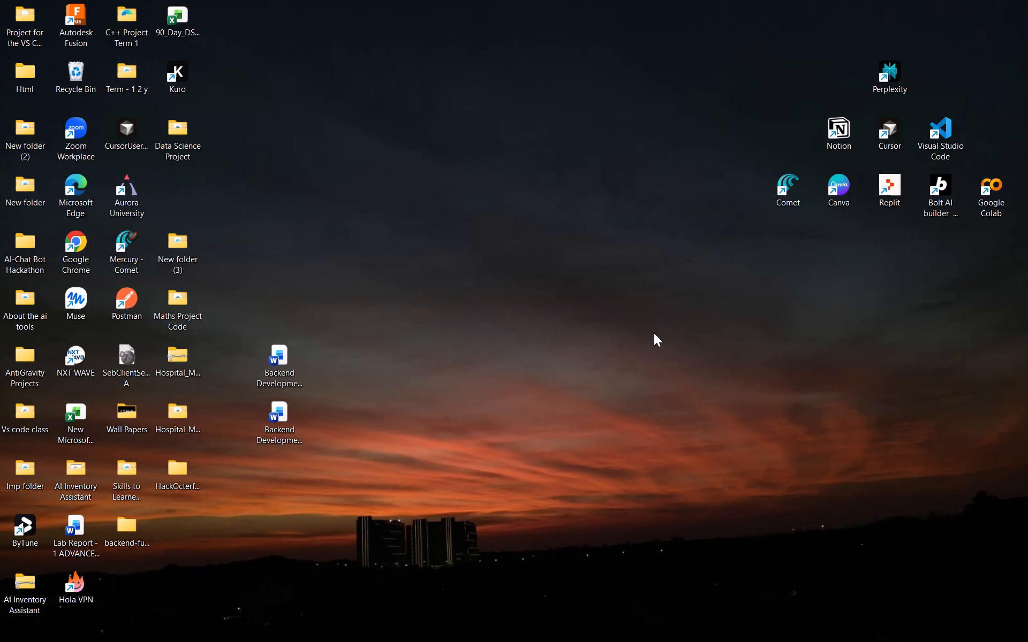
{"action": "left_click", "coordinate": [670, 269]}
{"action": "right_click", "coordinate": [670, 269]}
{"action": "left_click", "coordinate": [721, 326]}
Launch Kuro from the desktop.
{"action": "double_click", "coordinate": [192, 71]}
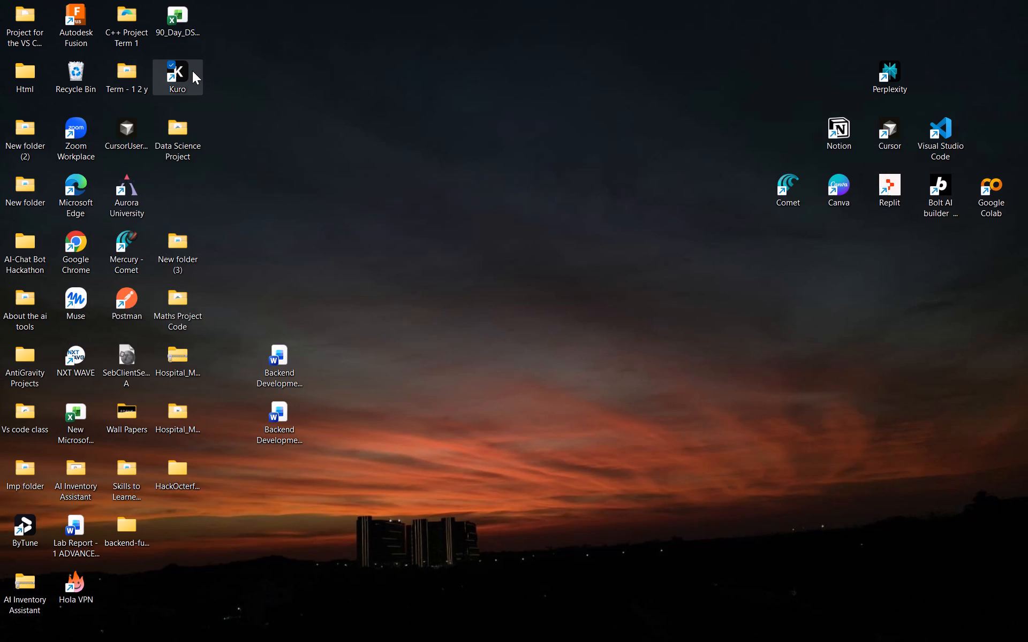